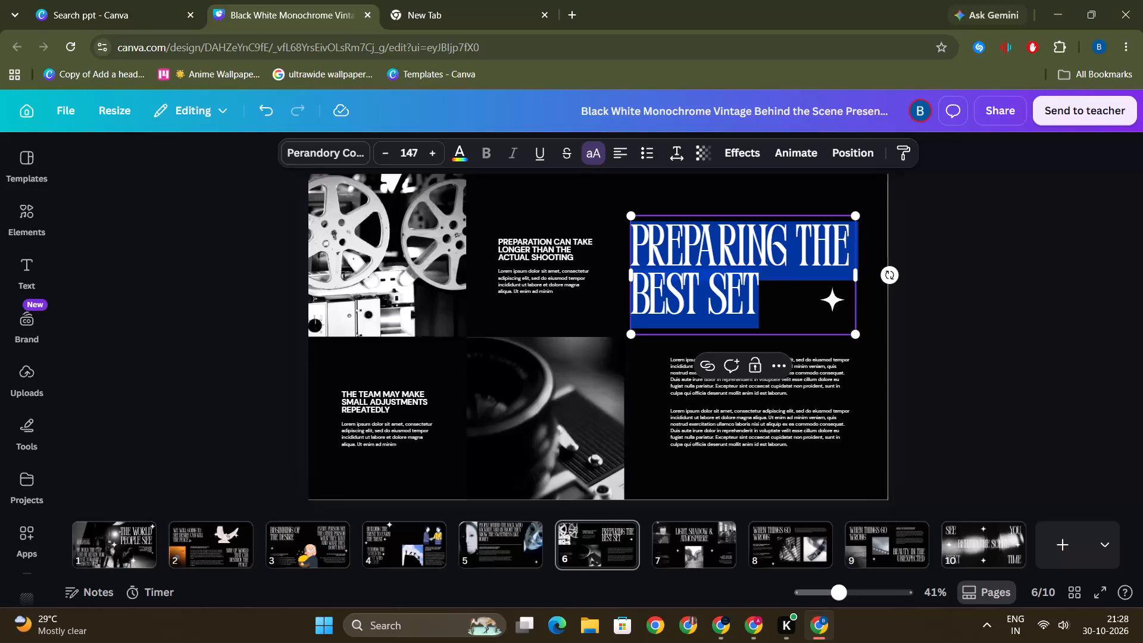
# Replace slide 6's main heading text with "Ready to know the people by person to person".
pyautogui.press('BackSpace')
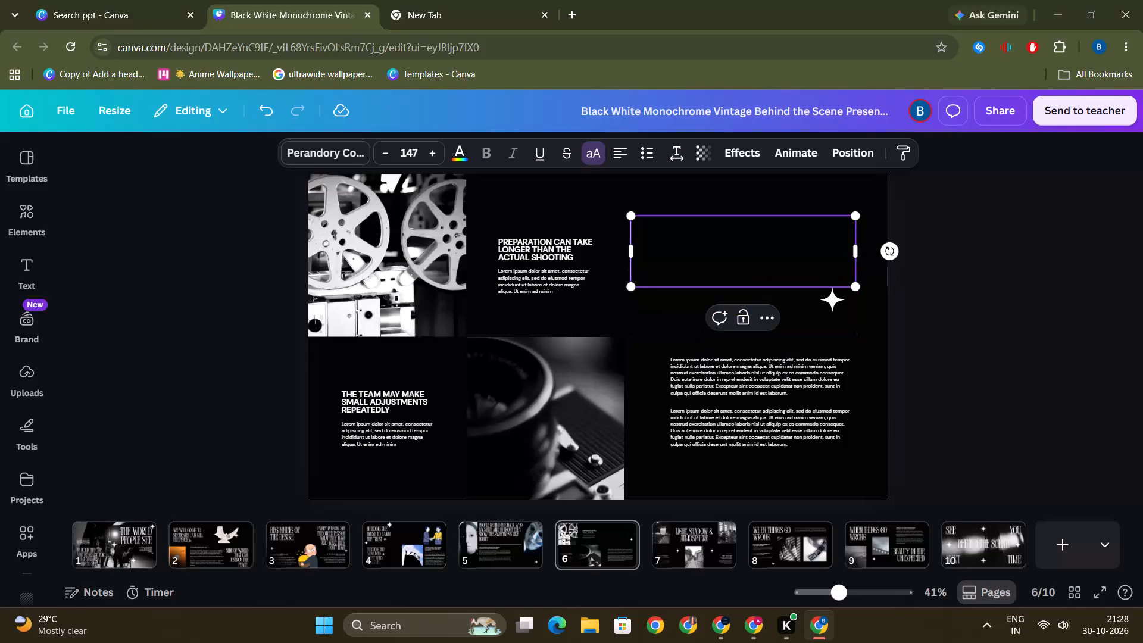
pyautogui.press('p')
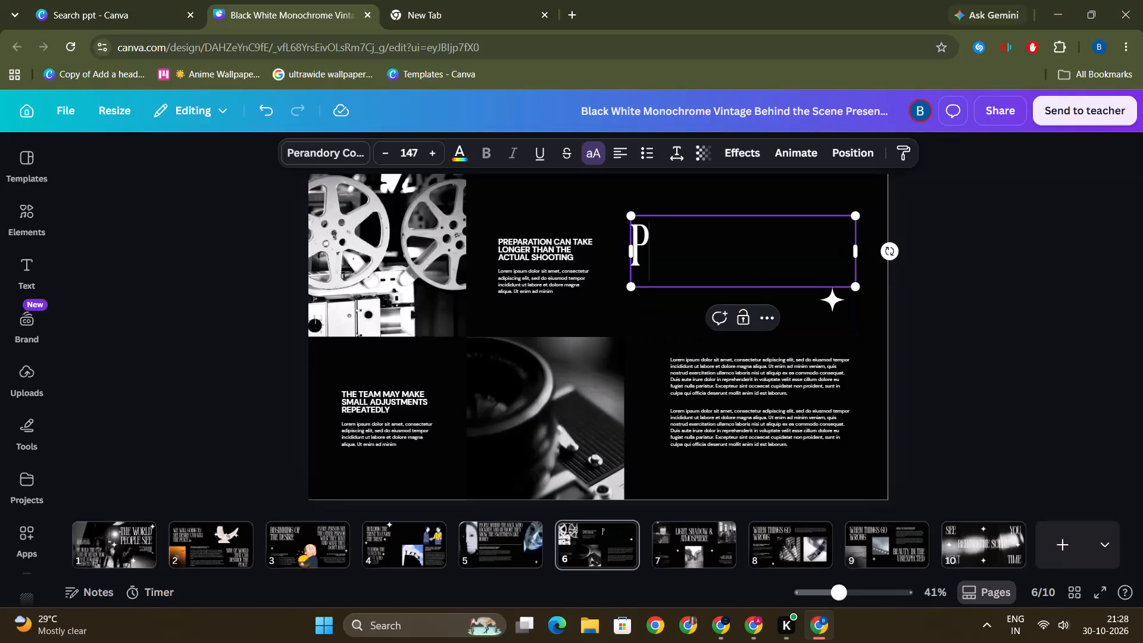
pyautogui.press('BackSpace')
pyautogui.write('read')
pyautogui.write('y')
pyautogui.press('space')
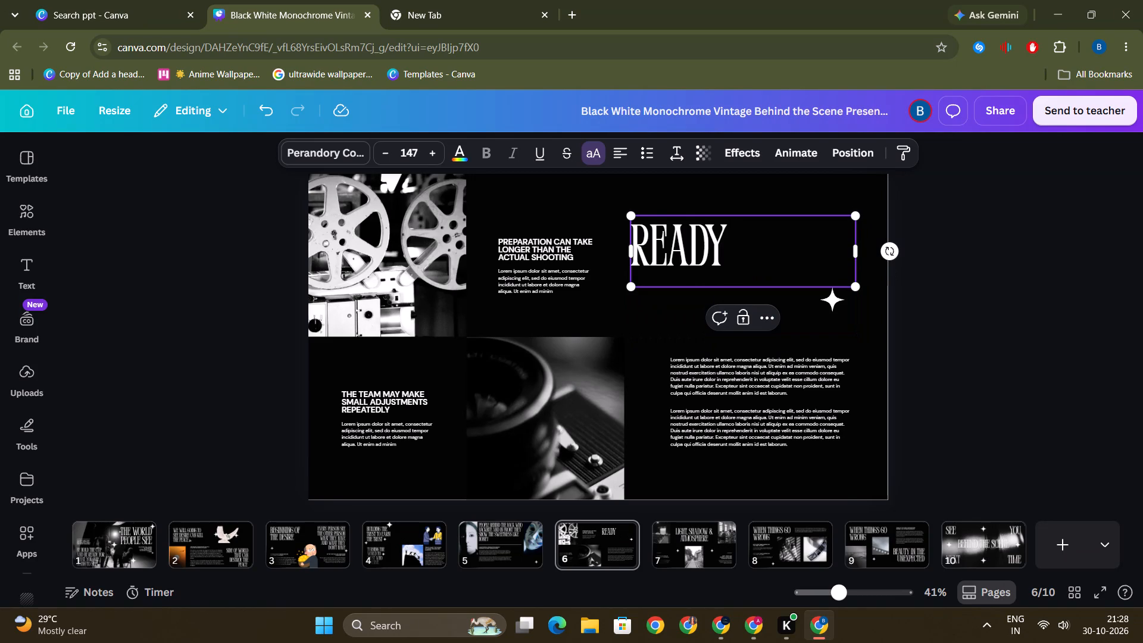
pyautogui.write('to knwo t')
pyautogui.press('BackSpace')
pyautogui.press('BackSpace')
pyautogui.press('Right')
pyautogui.press('BackSpace')
pyautogui.press('BackSpace')
pyautogui.write('owb t')
pyautogui.press('BackSpace')
pyautogui.press('BackSpace')
pyautogui.press('BackSpace')
pyautogui.press('space')
pyautogui.write('the')
pyautogui.press('space')
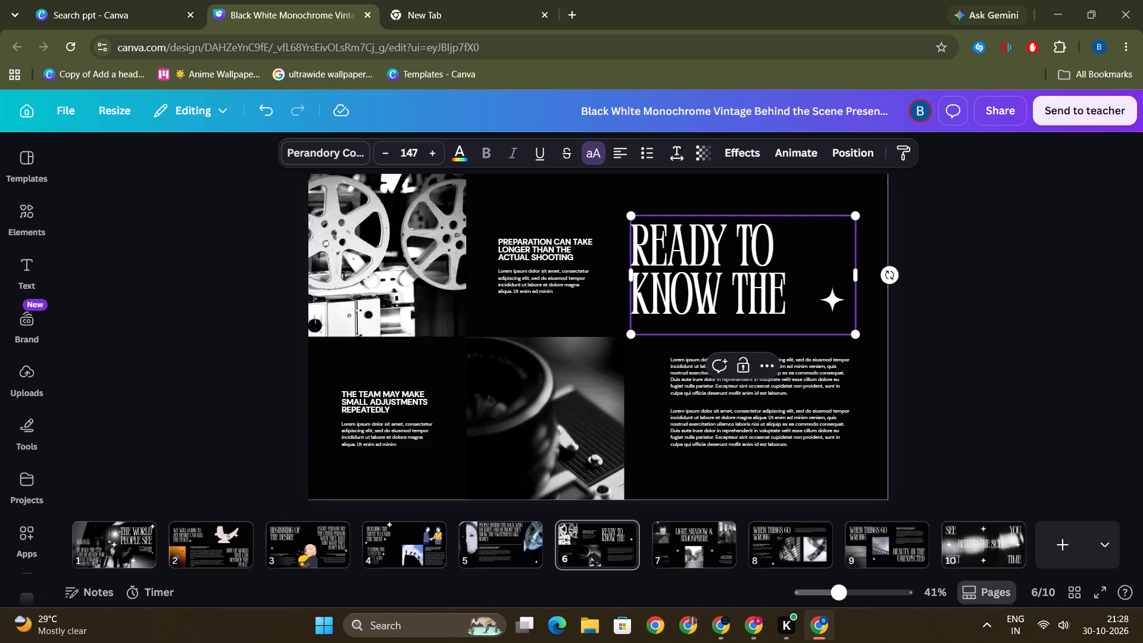
pyautogui.write('people by person to person')
pyautogui.press('space')
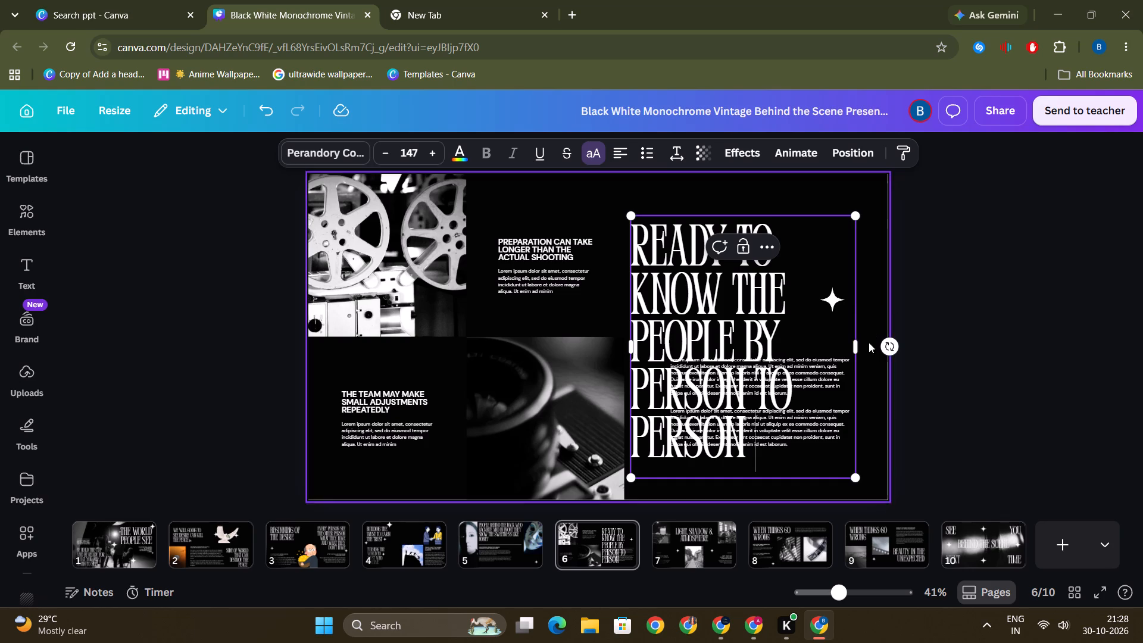
# Widen and slightly enlarge the main heading's text box, and move it up to the slide's top edge.
pyautogui.moveTo(857, 347); pyautogui.dragTo(874, 346)
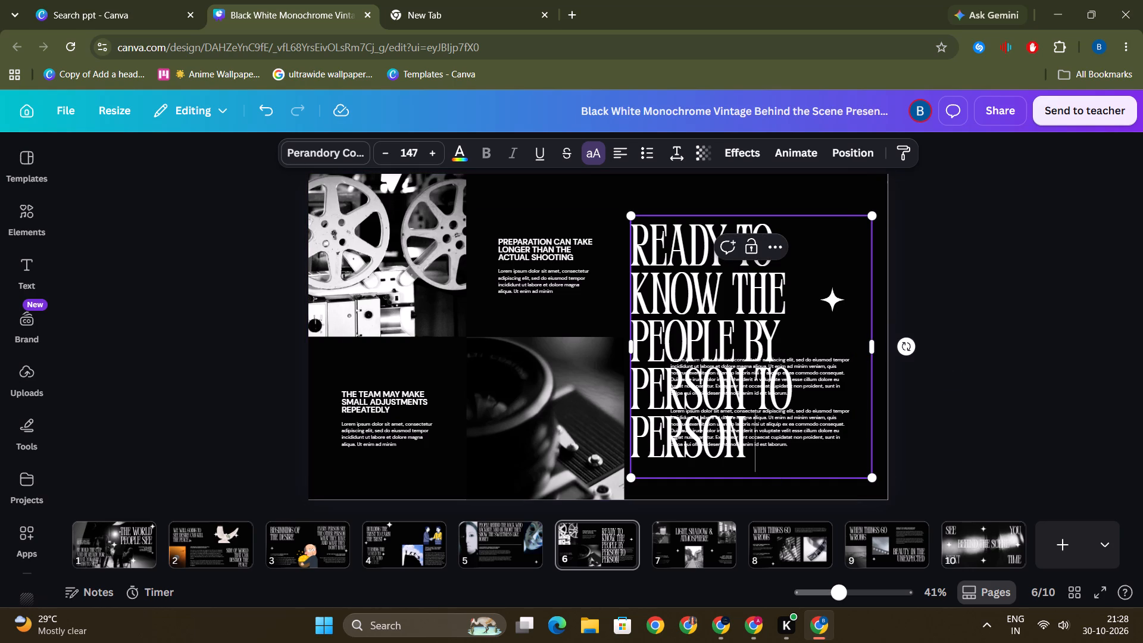
pyautogui.moveTo(630, 217); pyautogui.dragTo(620, 209)
pyautogui.moveTo(759, 320); pyautogui.dragTo(761, 302)
pyautogui.click(1008, 251)
pyautogui.click(705, 290)
pyautogui.moveTo(750, 313); pyautogui.dragTo(753, 280)
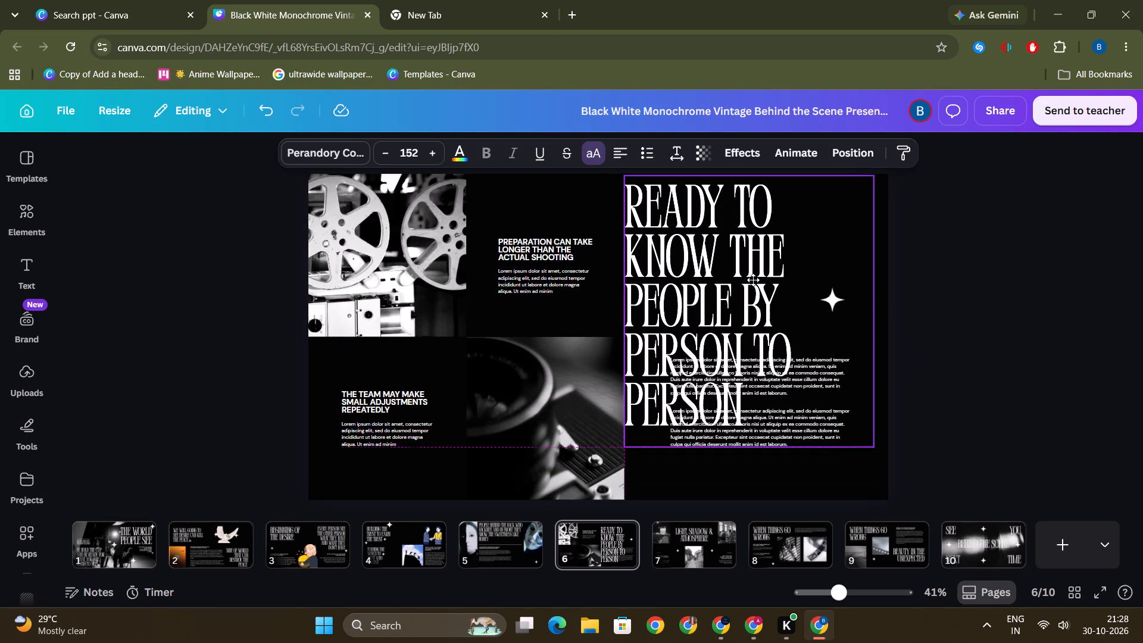
pyautogui.moveTo(753, 280); pyautogui.dragTo(753, 279)
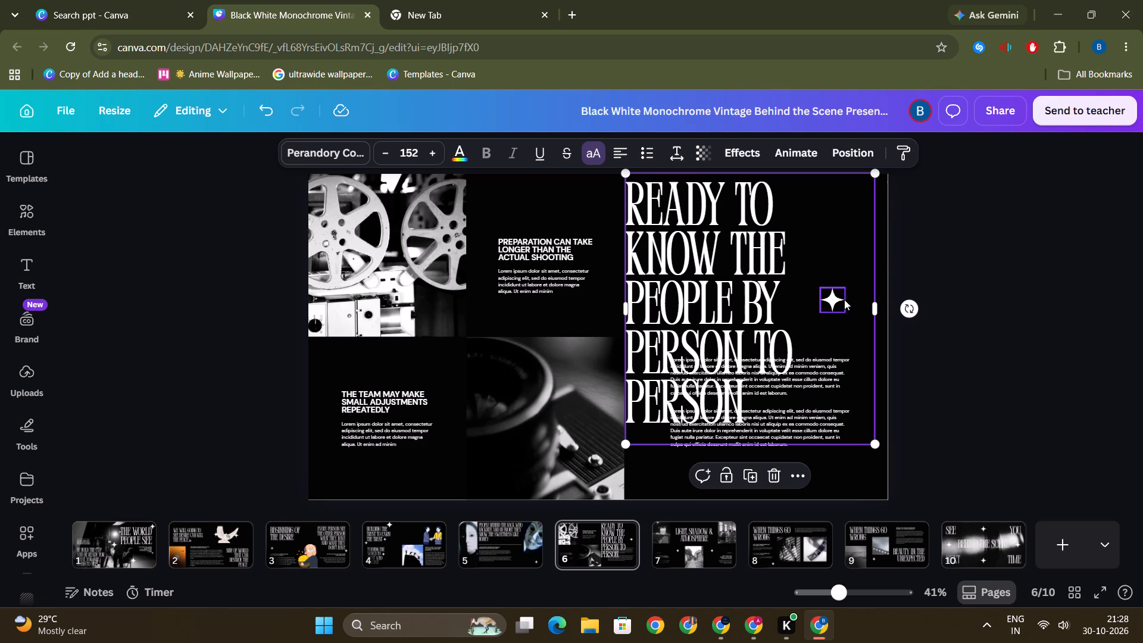
# Set the main heading's font size to 100 and shift it slightly down and right within its black area.
pyautogui.click(839, 299)
pyautogui.click(688, 254)
pyautogui.click(404, 159)
pyautogui.write('100')
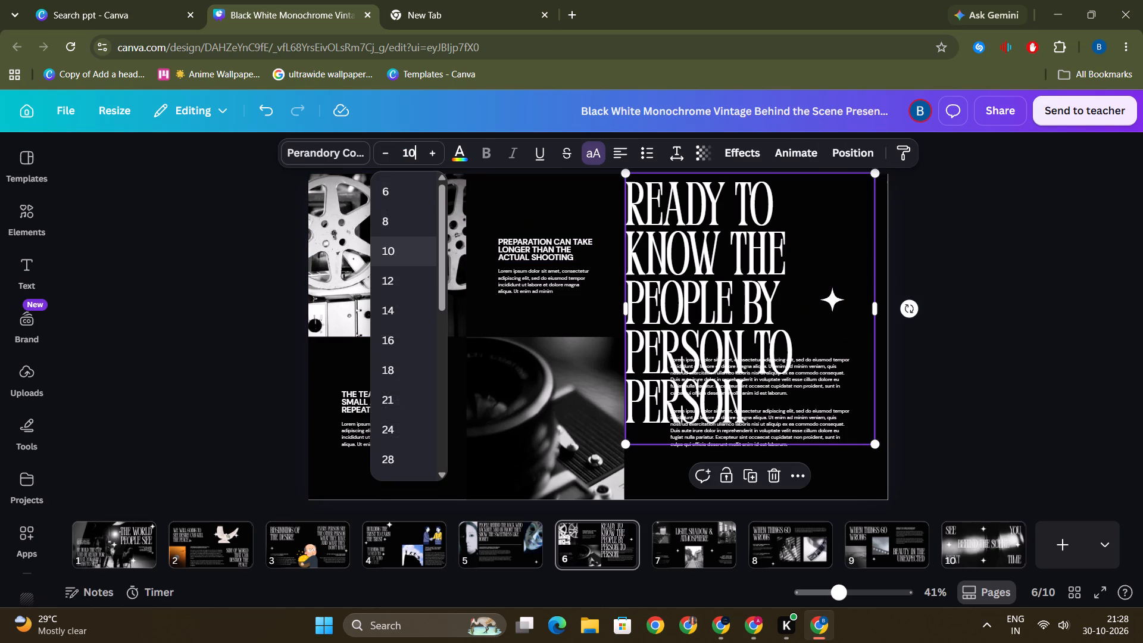
pyautogui.press('Return')
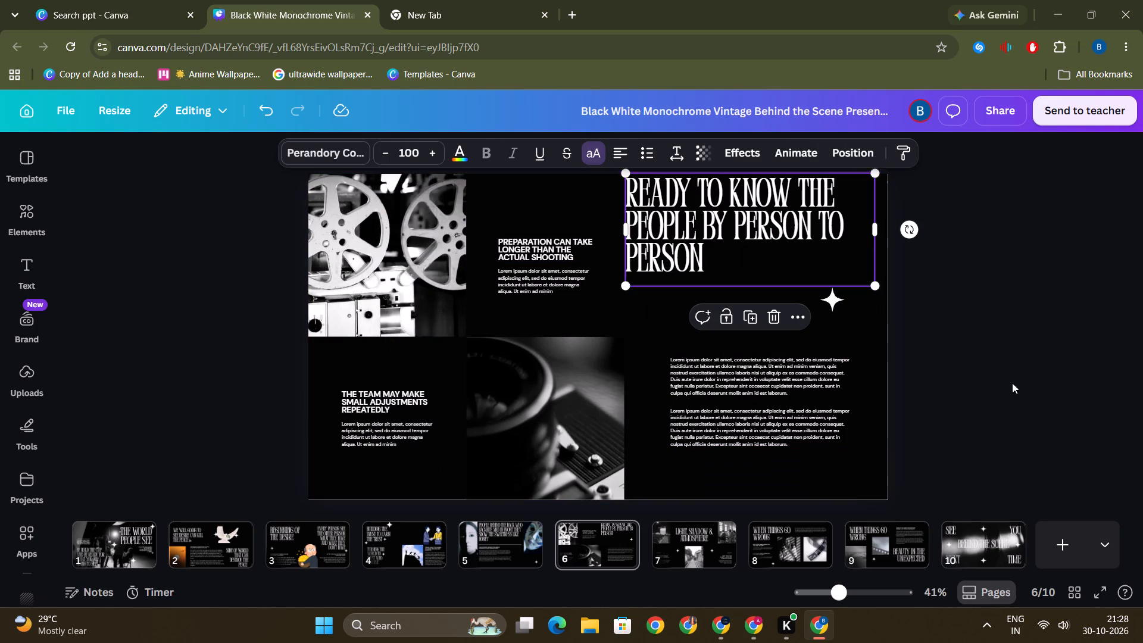
pyautogui.click(1029, 338)
pyautogui.moveTo(760, 232); pyautogui.dragTo(769, 245)
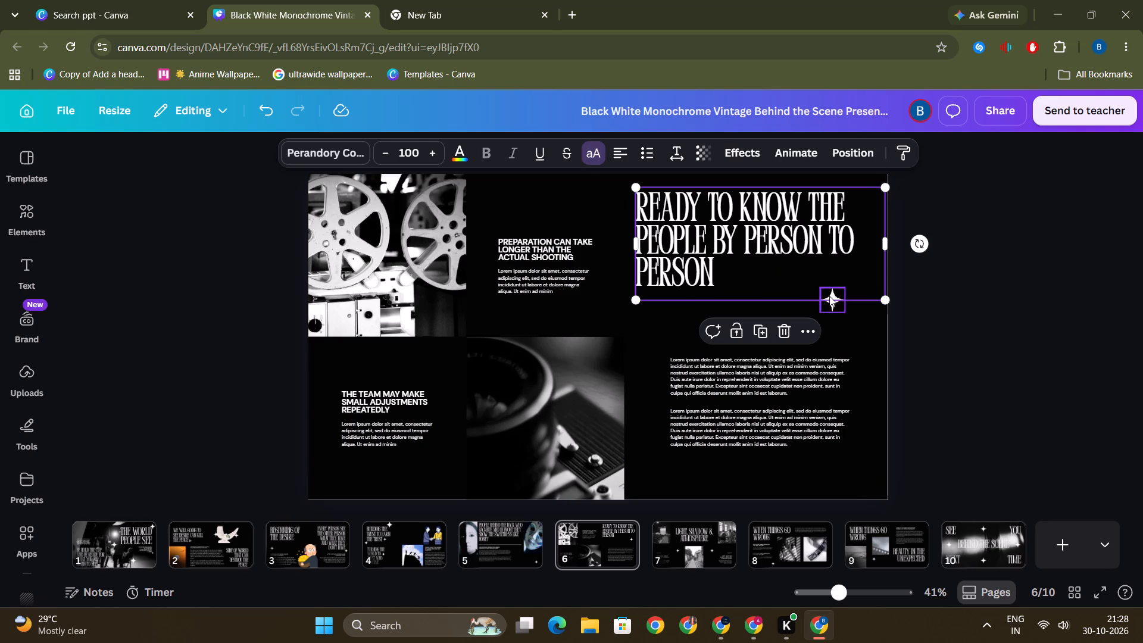
# Move the small four-pointed star directly after the word "PERSON" on the heading's last line.
pyautogui.click(831, 295)
pyautogui.click(1000, 299)
pyautogui.click(848, 298)
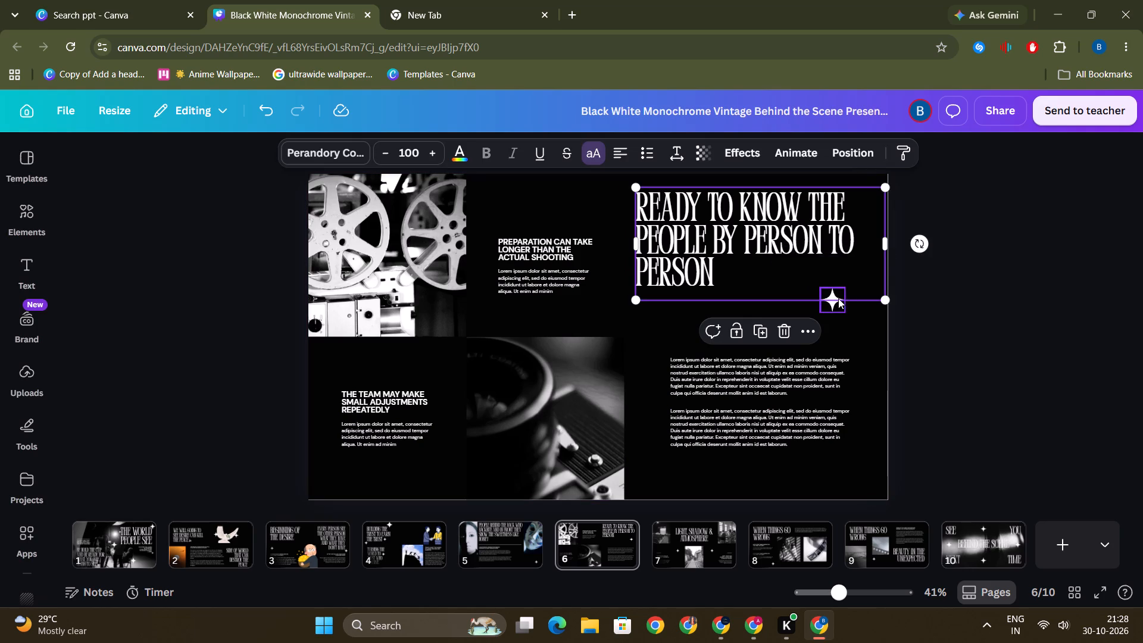
pyautogui.click(838, 299)
pyautogui.moveTo(833, 300); pyautogui.dragTo(735, 277)
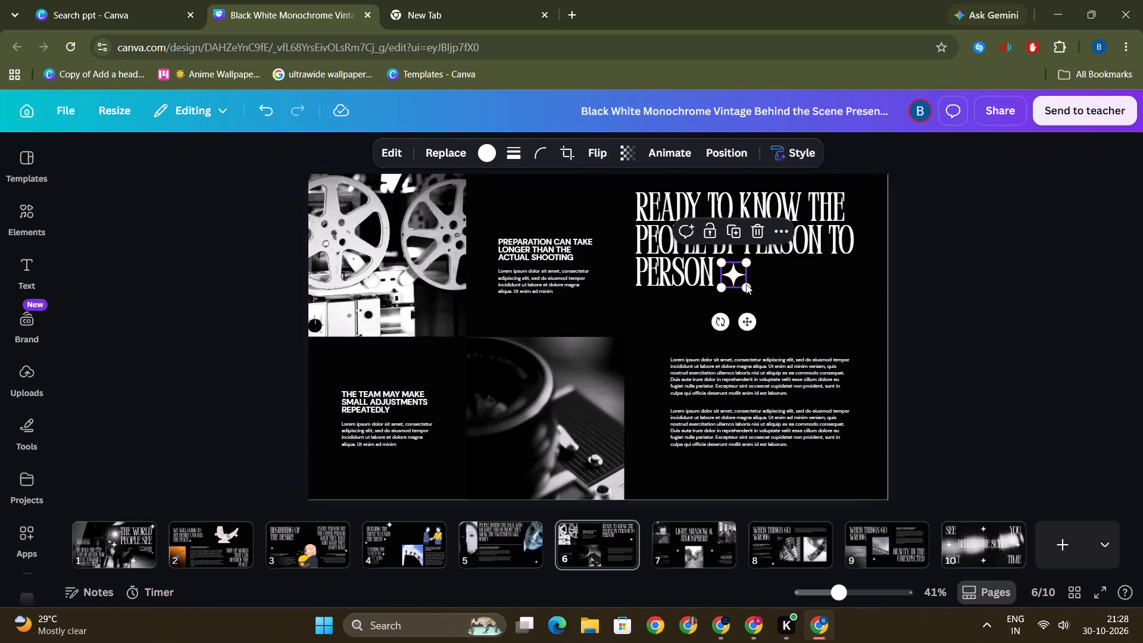
pyautogui.click(1066, 257)
# Insert a six-pointed star from the Stars shapes and place it just below the main heading.
pyautogui.click(32, 213)
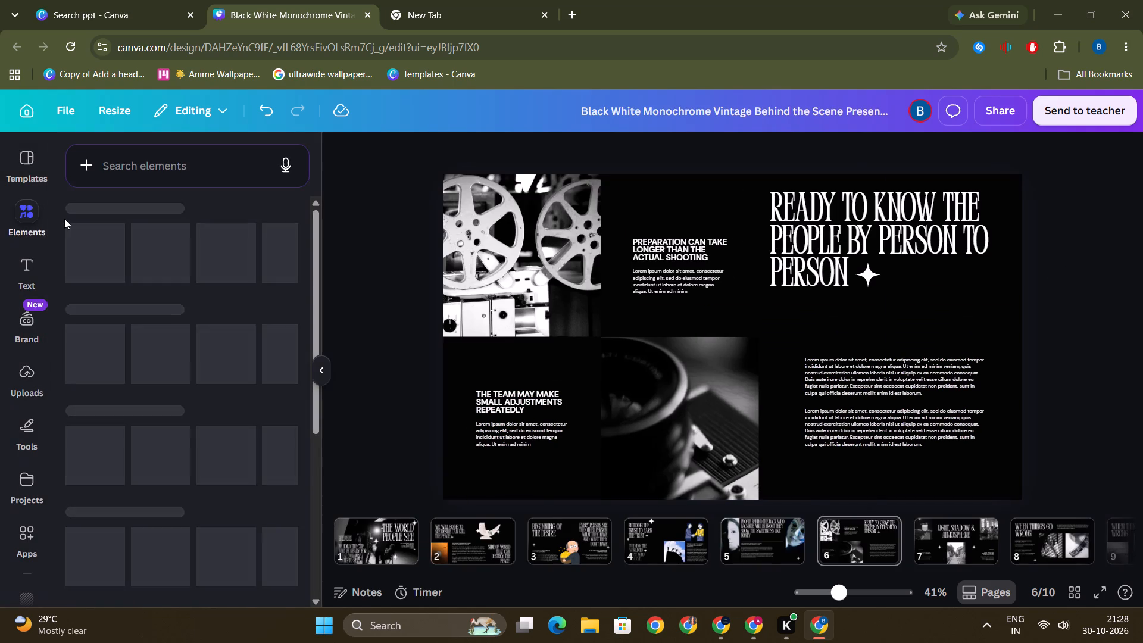
pyautogui.scroll(-2, 145, 382)
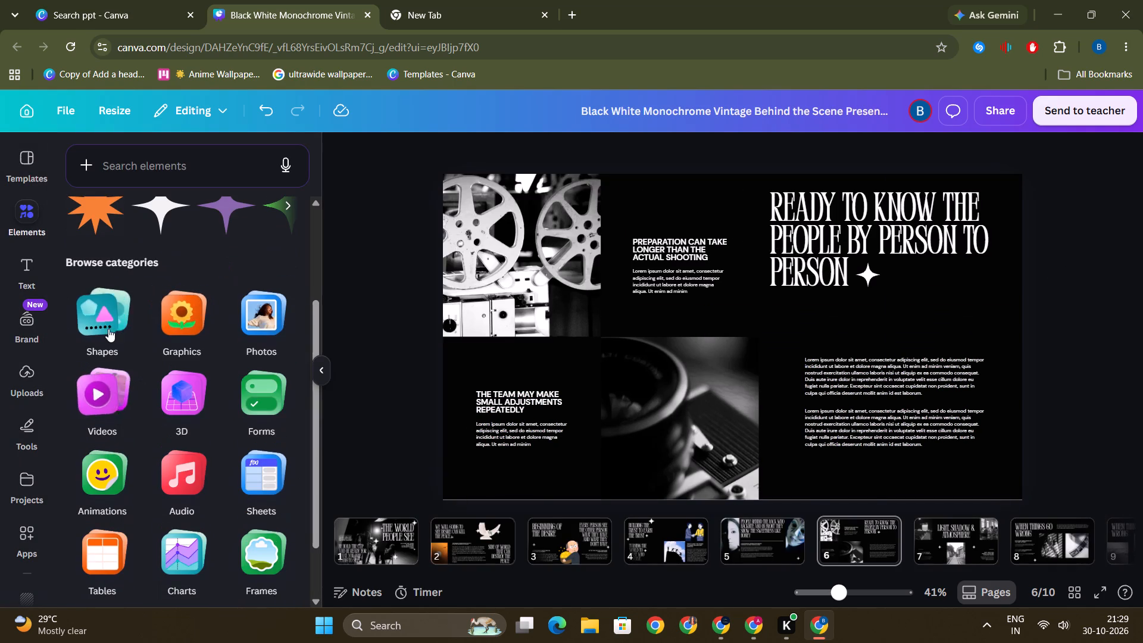
pyautogui.click(108, 329)
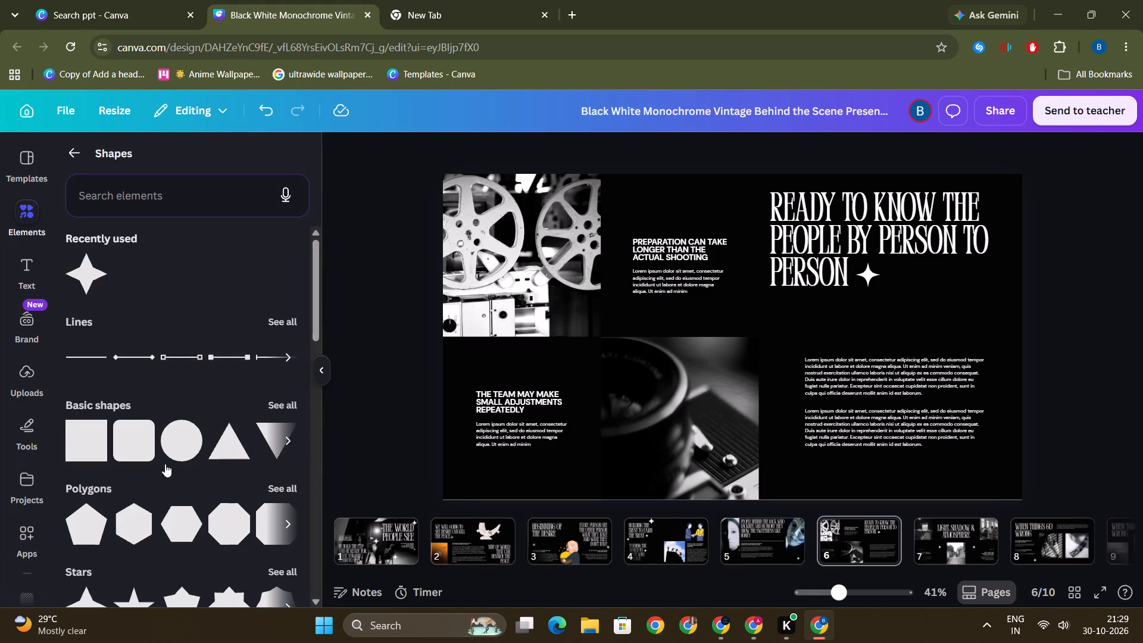
pyautogui.scroll(-2, 167, 489)
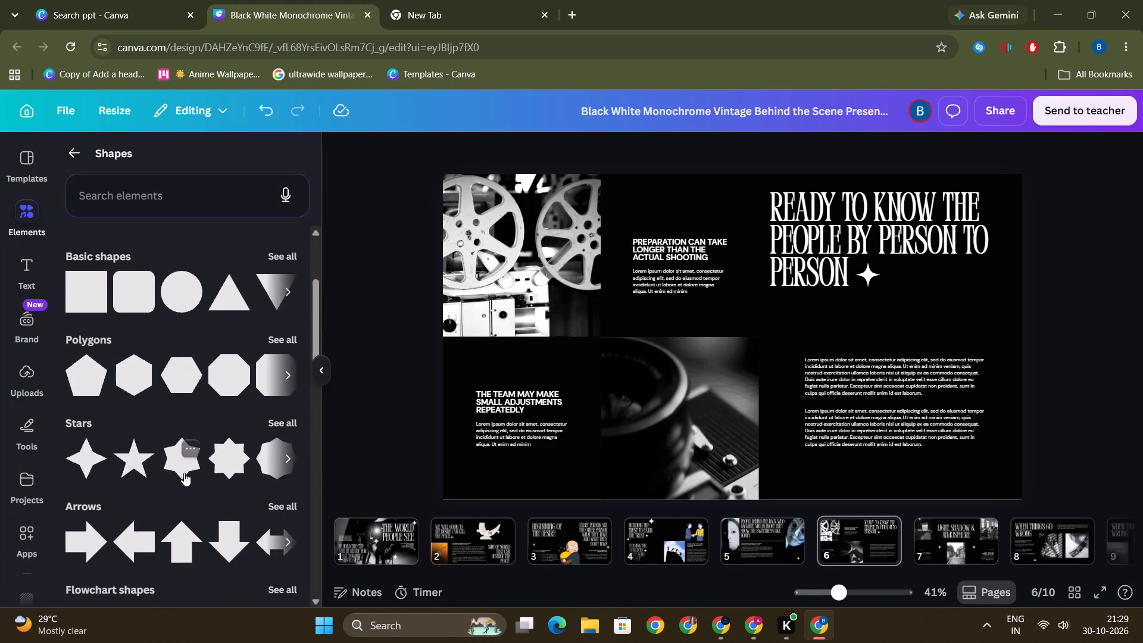
pyautogui.click(184, 469)
pyautogui.moveTo(755, 337); pyautogui.dragTo(787, 268)
pyautogui.click(1061, 247)
pyautogui.click(719, 337)
pyautogui.moveTo(741, 332); pyautogui.dragTo(883, 313)
# Change the six-pointed star's fill colour to white.
pyautogui.click(602, 157)
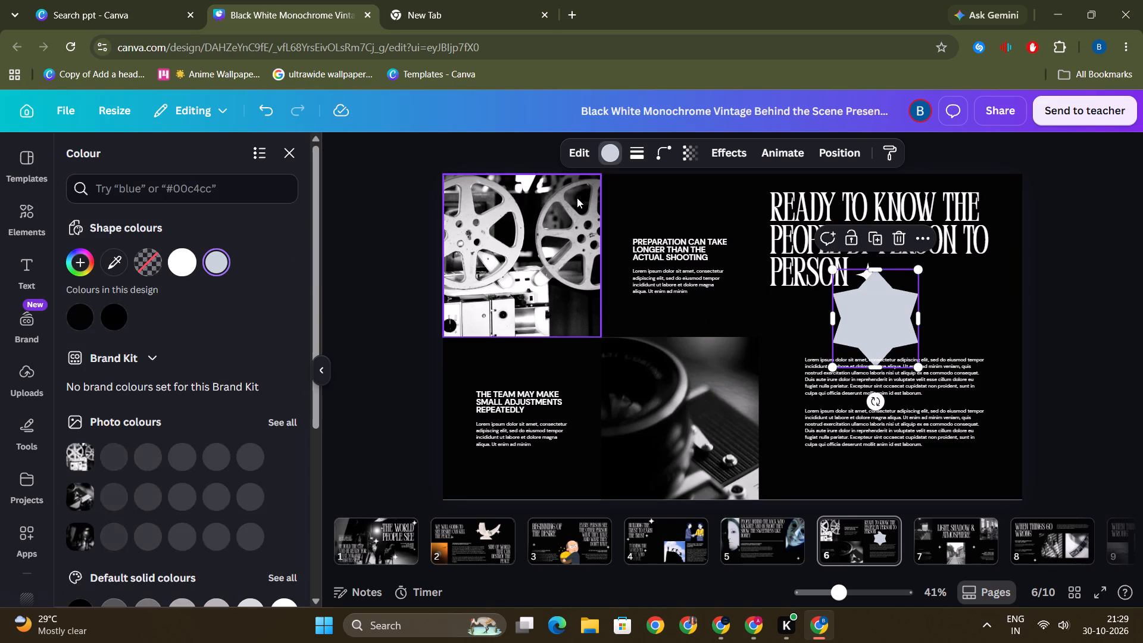
pyautogui.click(149, 457)
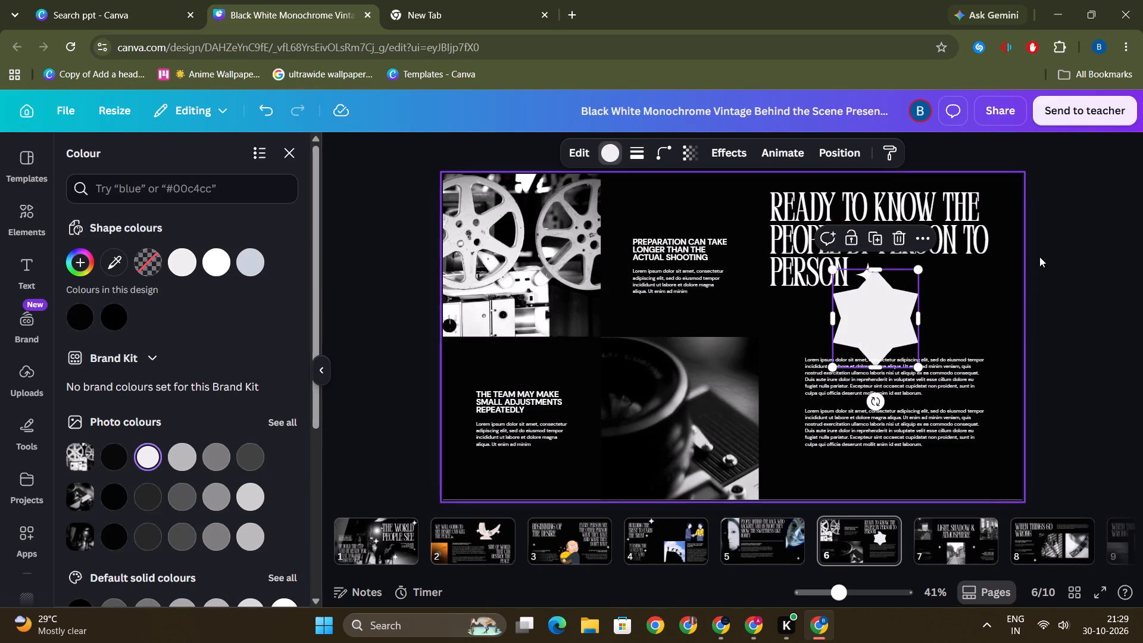
pyautogui.click(224, 259)
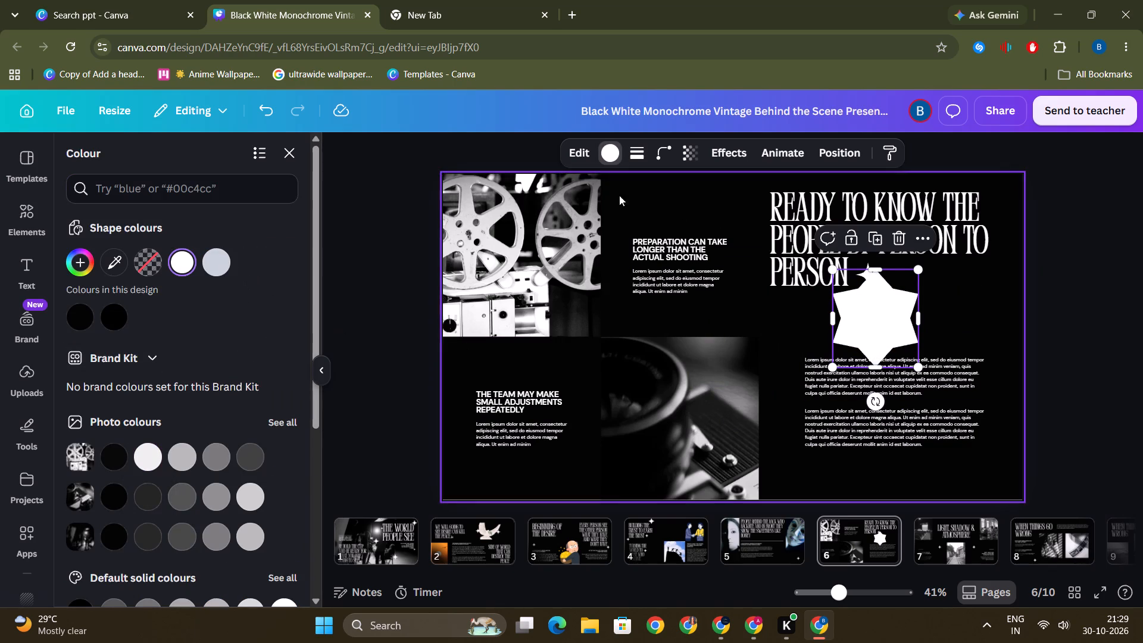
pyautogui.click(1088, 270)
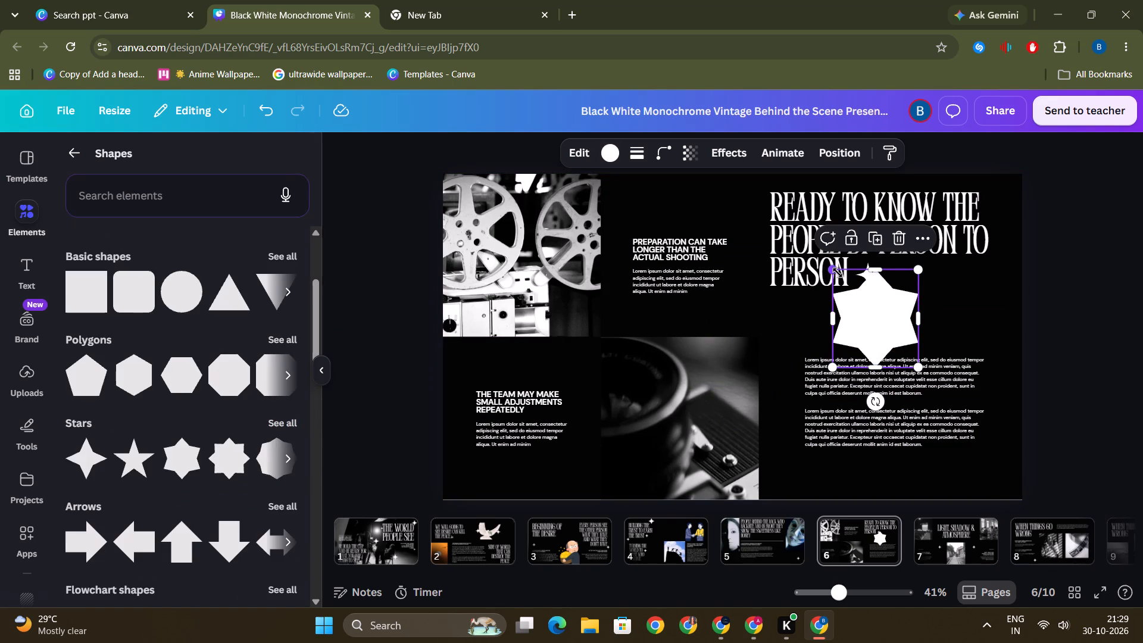
# Shrink the six-pointed star to a small marker and place it at the upper-left corner of the "Preparation can take longer" subheading.
pyautogui.moveTo(838, 273); pyautogui.dragTo(895, 333)
pyautogui.moveTo(905, 355); pyautogui.dragTo(629, 229)
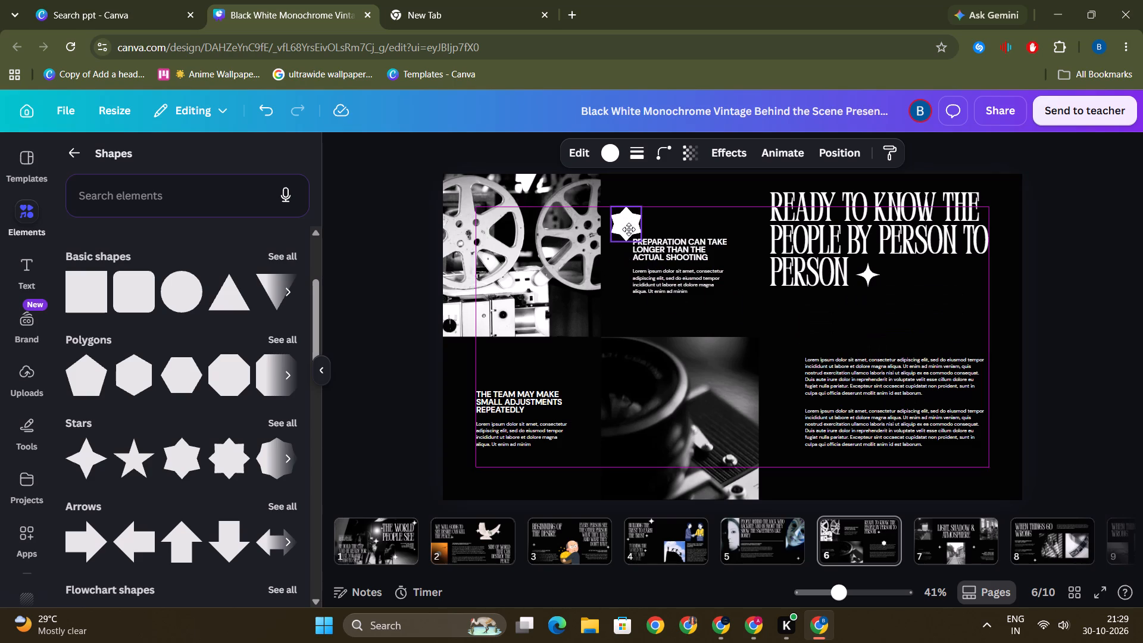
pyautogui.moveTo(629, 229); pyautogui.dragTo(626, 228)
pyautogui.moveTo(608, 207); pyautogui.dragTo(628, 224)
pyautogui.click(1066, 293)
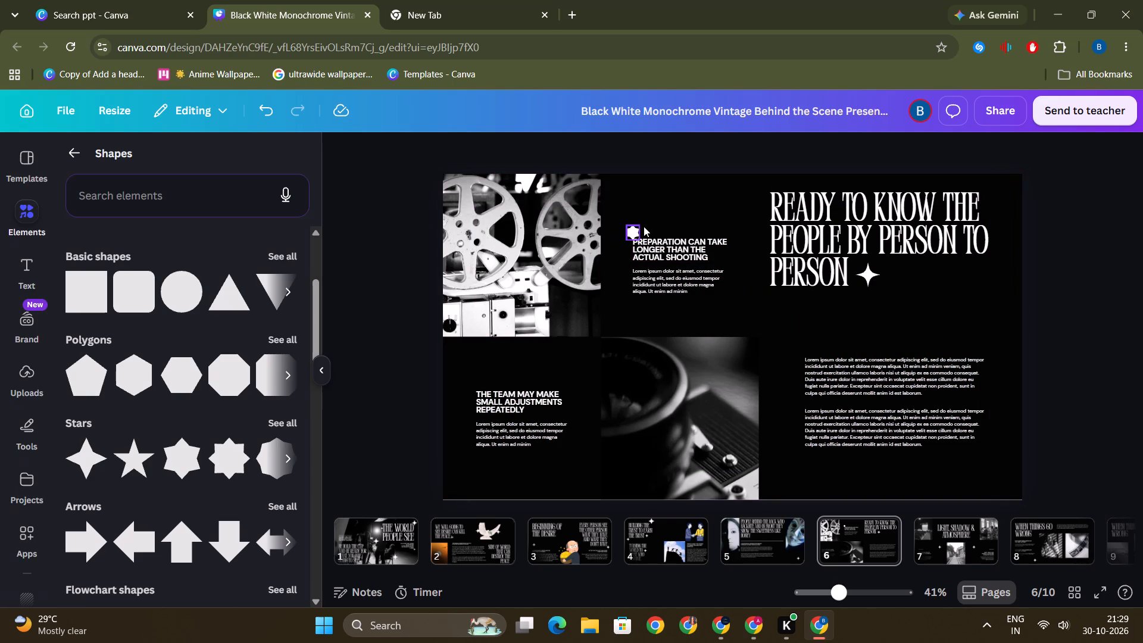
pyautogui.click(632, 229)
pyautogui.moveTo(645, 271); pyautogui.dragTo(639, 271)
pyautogui.click(1057, 282)
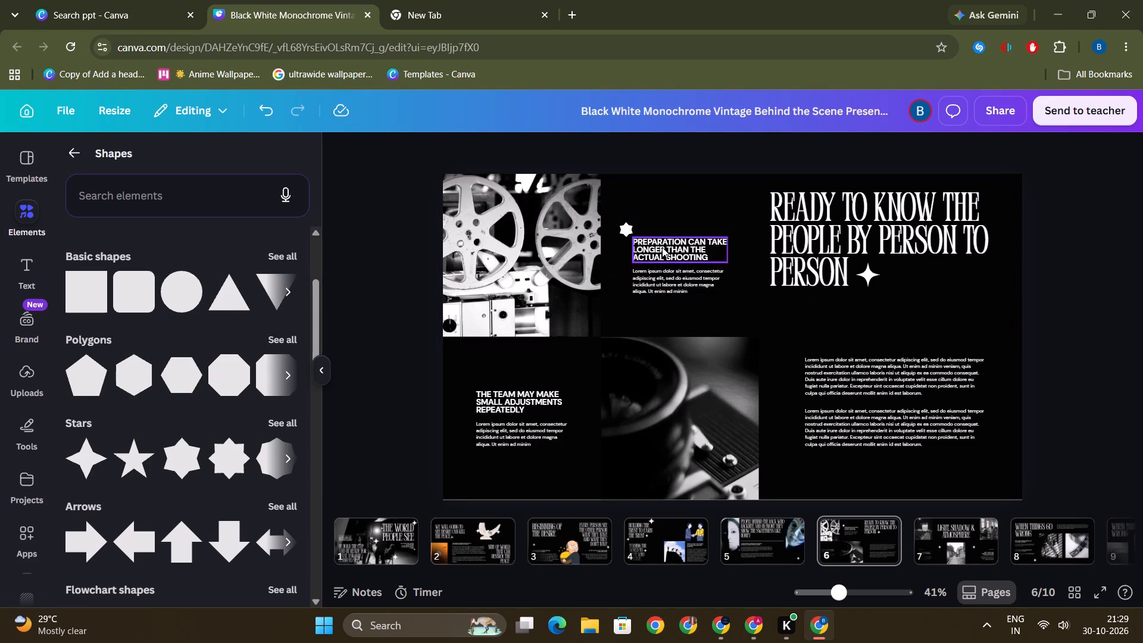
# Replace the text of the "Preparation can take longer" subheading with "People of this world".
pyautogui.doubleClick(662, 247)
pyautogui.press('BackSpace')
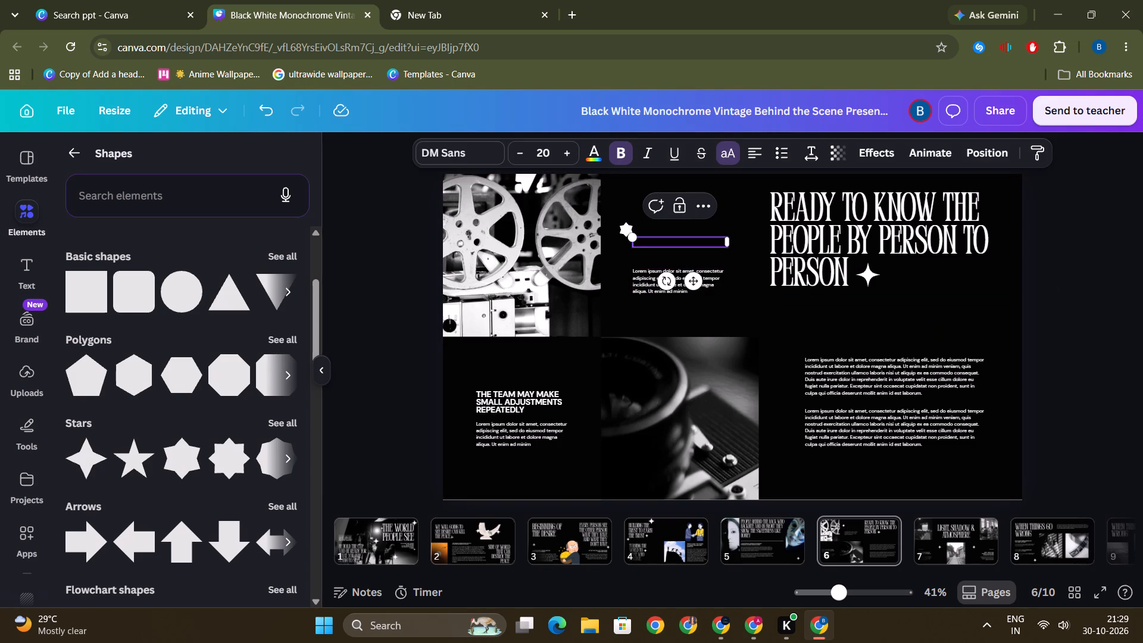
pyautogui.write('eo[')
pyautogui.press('BackSpace')
pyautogui.write('ple of thsi')
pyautogui.press('space')
pyautogui.press('BackSpace')
pyautogui.press('BackSpace')
pyautogui.press('BackSpace')
pyautogui.write('is world')
pyautogui.press('space')
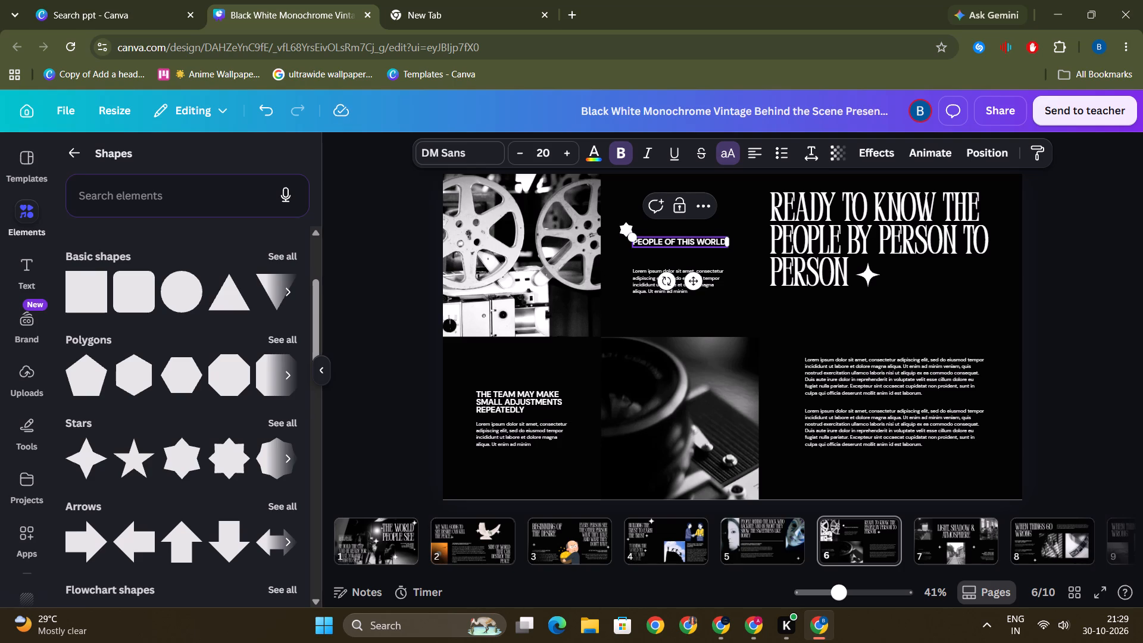
# Continue the subheading with "if you want to be in one of them you have to achive the life of succesfull person".
pyautogui.write('if you want to')
pyautogui.press('space')
pyautogui.write('be in one of then y')
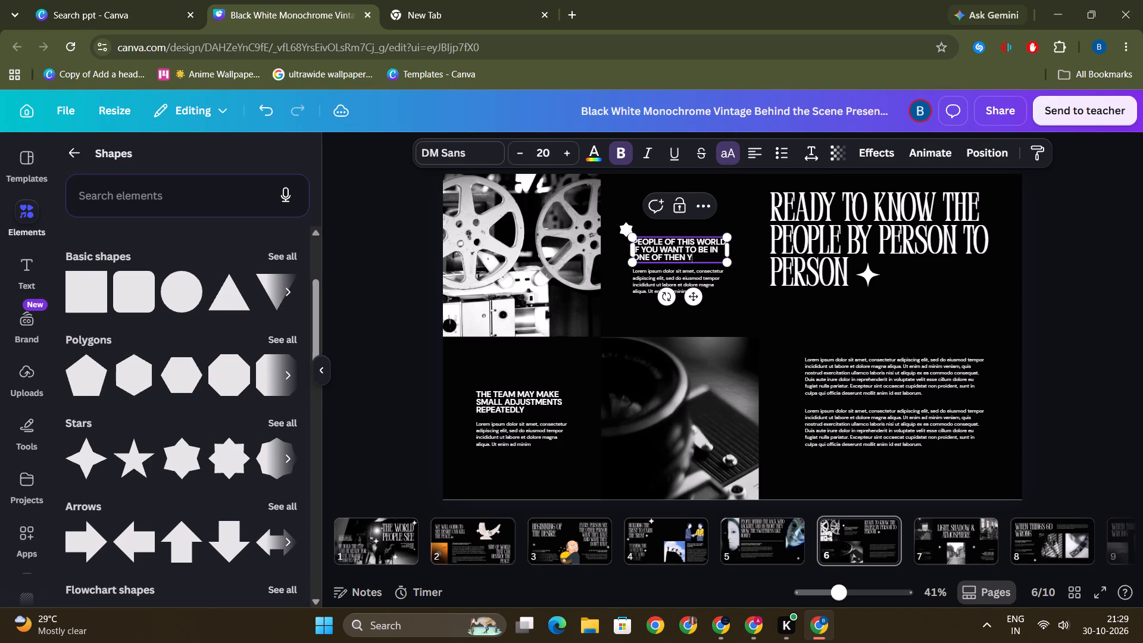
pyautogui.press('BackSpace')
pyautogui.press('BackSpace')
pyautogui.press('BackSpace')
pyautogui.write('m you have to ac')
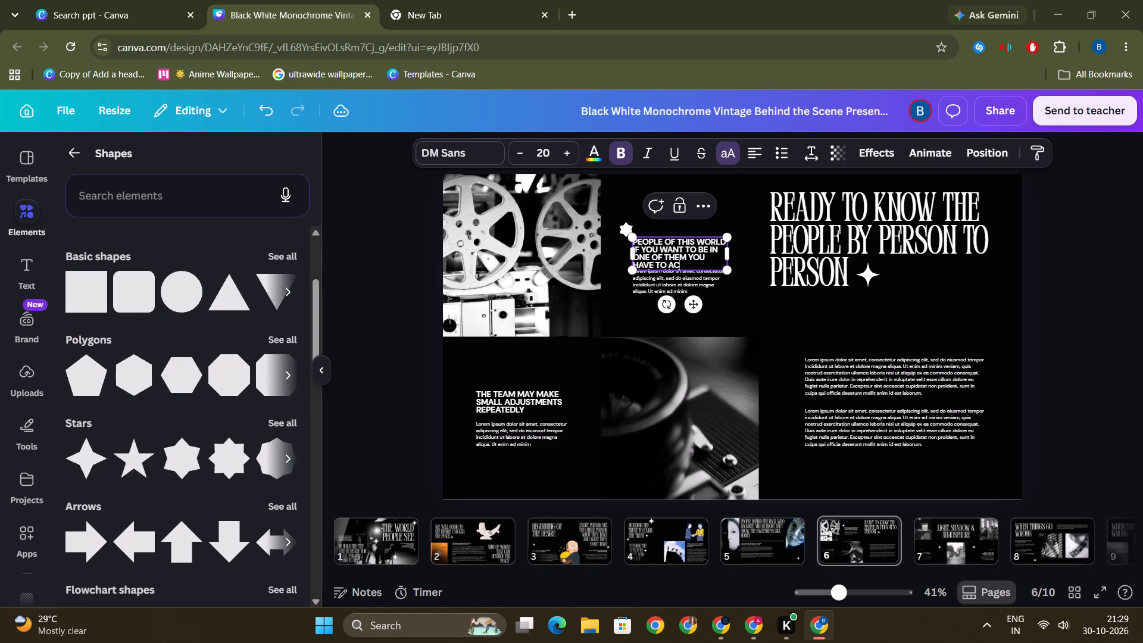
pyautogui.press('g')
pyautogui.press('BackSpace')
pyautogui.write('hib')
pyautogui.press('BackSpace')
pyautogui.write('ve the')
pyautogui.press('space')
pyautogui.write('life os')
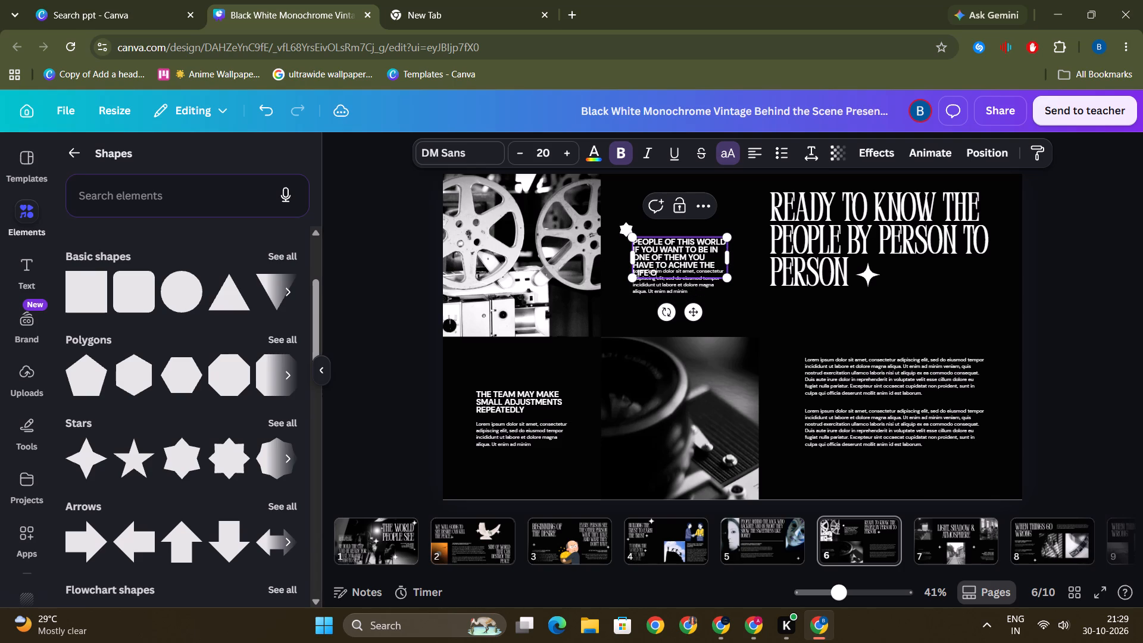
pyautogui.press('BackSpace')
pyautogui.write('f suus')
pyautogui.press('BackSpace')
pyautogui.press('BackSpace')
pyautogui.write('cces')
pyautogui.write('full per')
pyautogui.press('BackSpace')
pyautogui.write('rso')
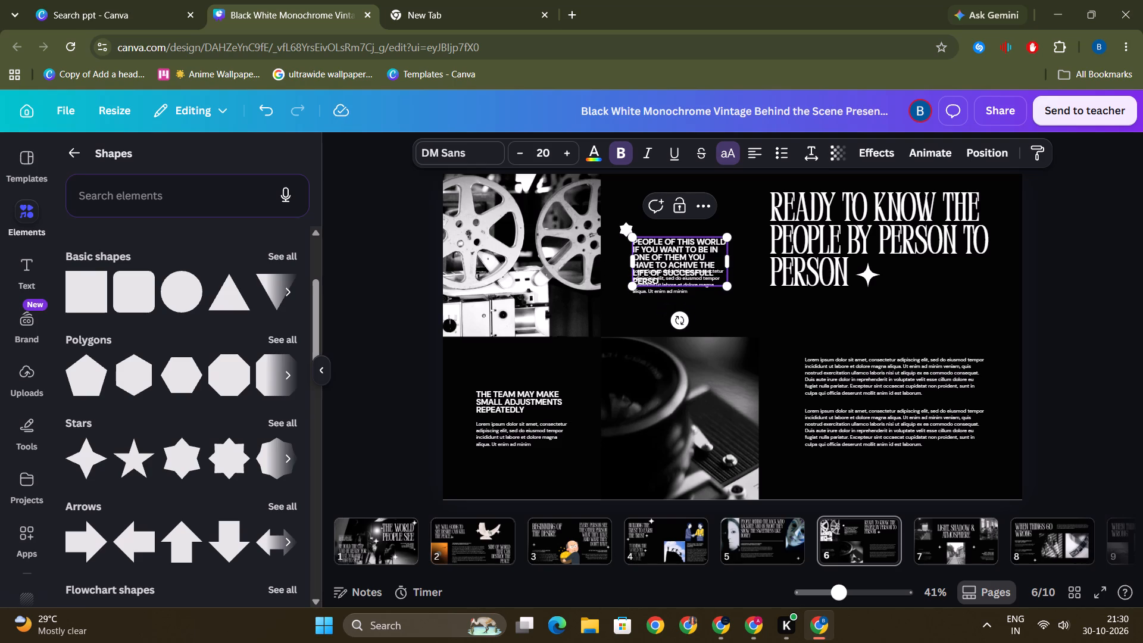
pyautogui.press('n')
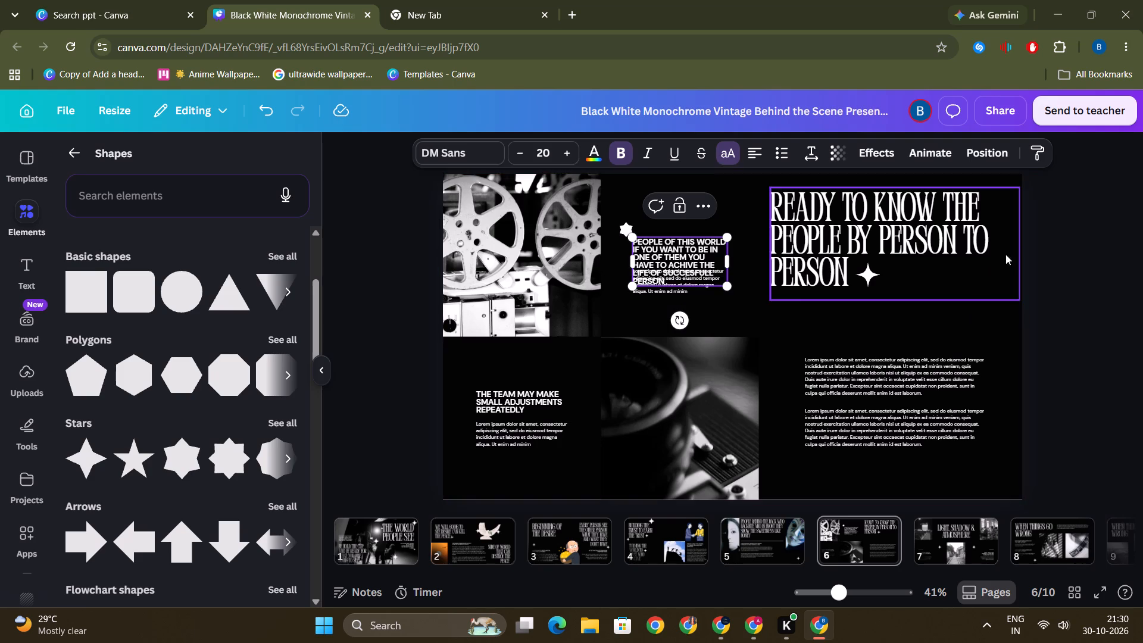
pyautogui.click(1098, 233)
# Move the six-pointed star and the "People of this world" subheading up so the text clears the paragraph beneath it.
pyautogui.moveTo(627, 232); pyautogui.dragTo(624, 211)
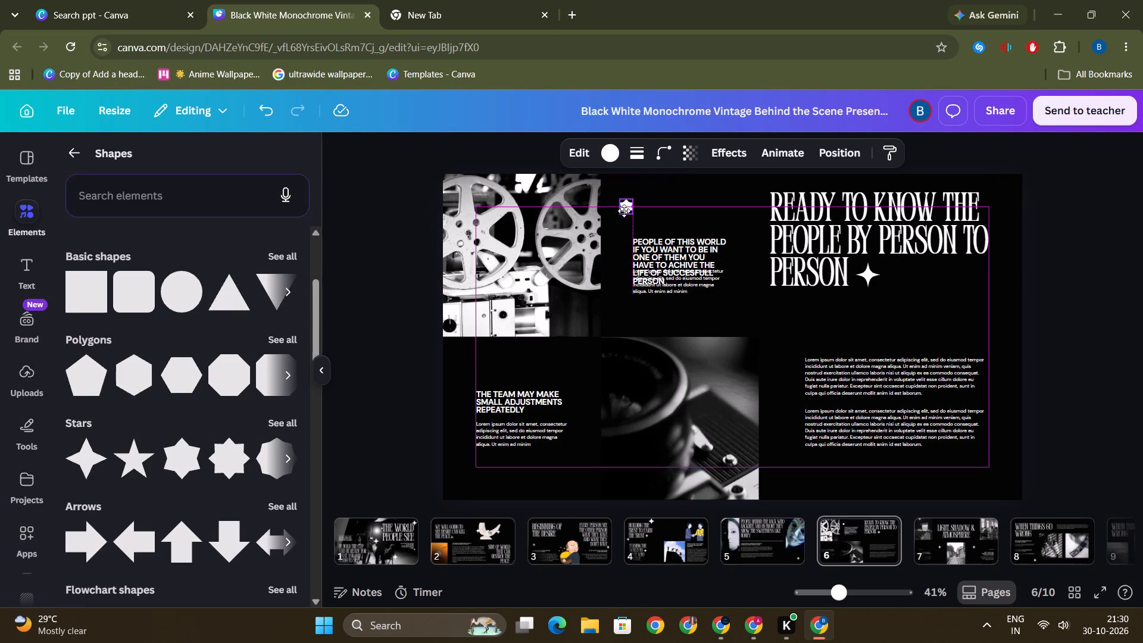
pyautogui.moveTo(624, 211); pyautogui.dragTo(621, 210)
pyautogui.moveTo(680, 259); pyautogui.dragTo(676, 239)
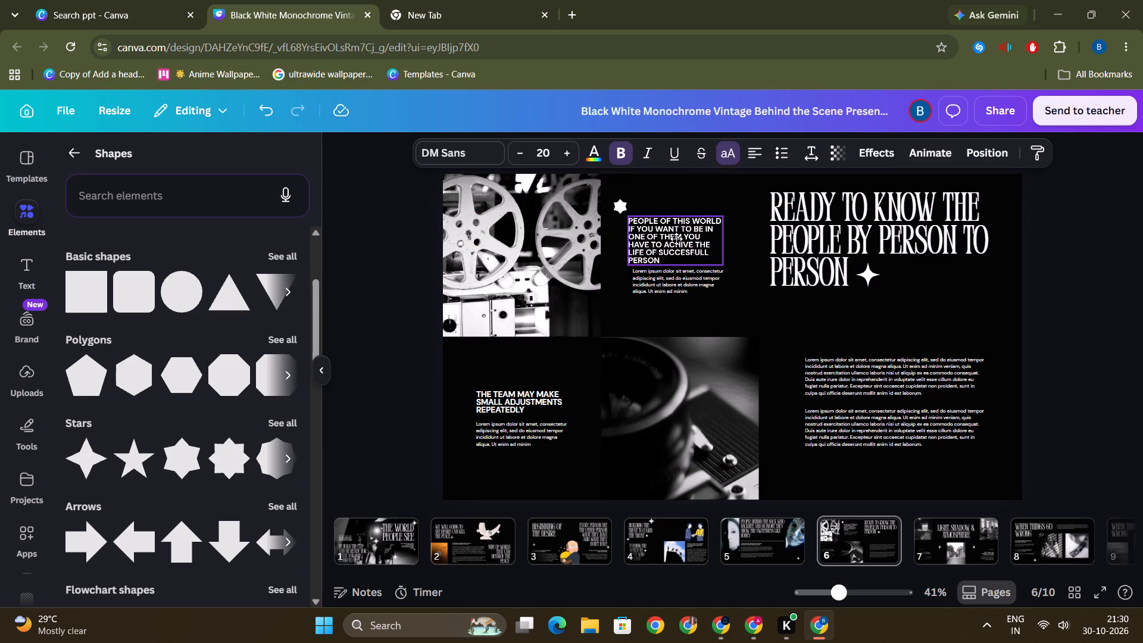
pyautogui.moveTo(676, 239); pyautogui.dragTo(672, 235)
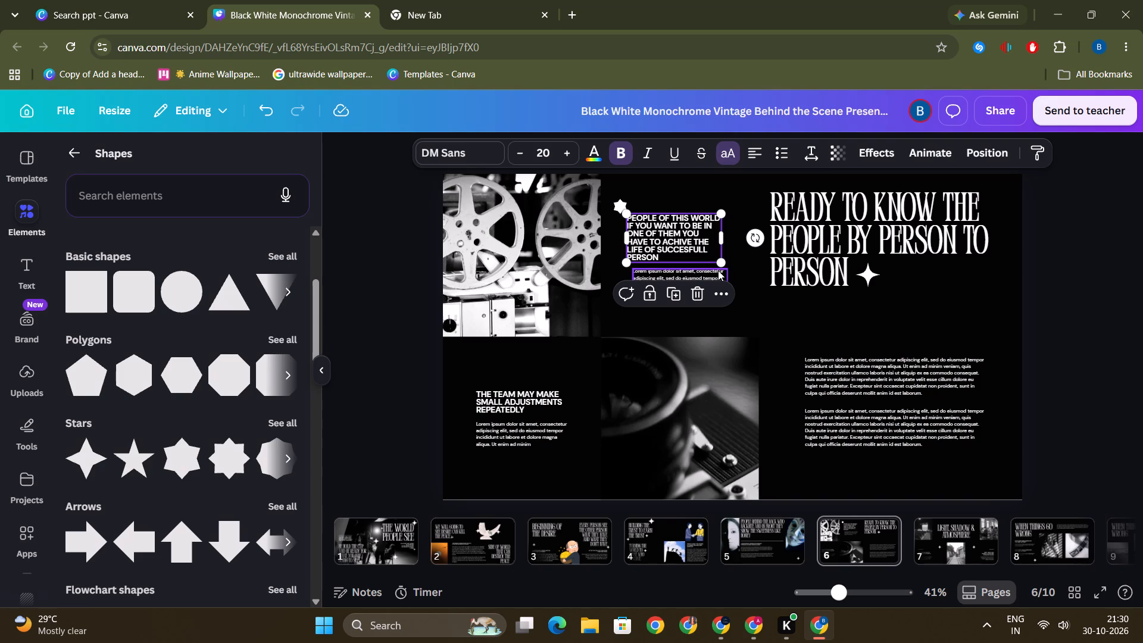
pyautogui.click(1094, 271)
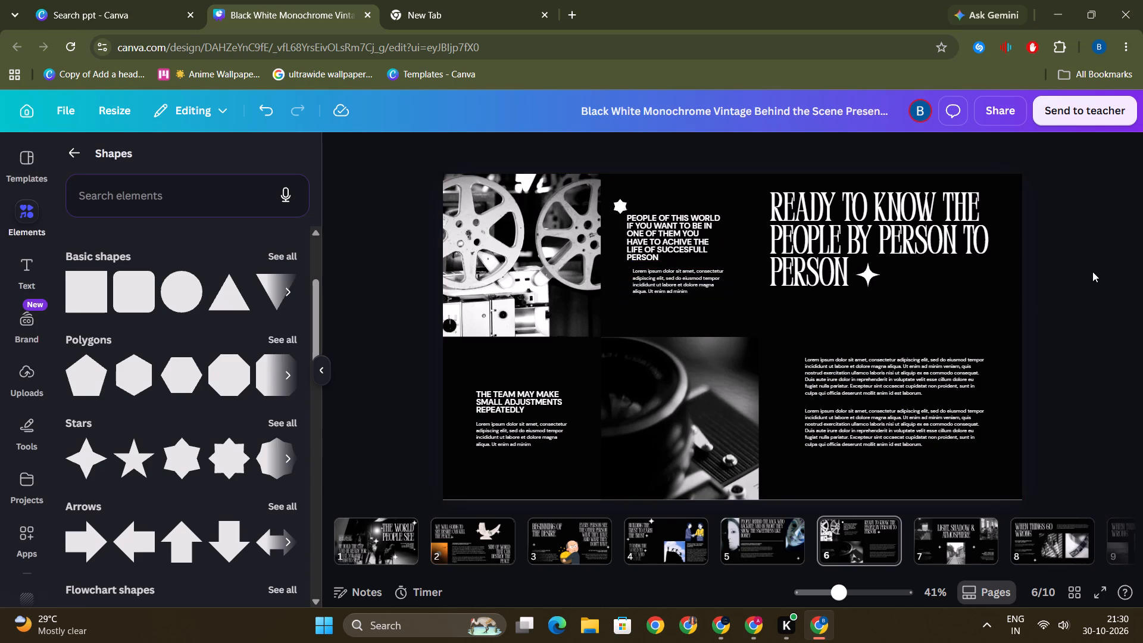
# Align the lorem ipsum paragraph with the left edge of the "People of this world" subheading above it.
pyautogui.click(656, 283)
pyautogui.moveTo(670, 283); pyautogui.dragTo(661, 283)
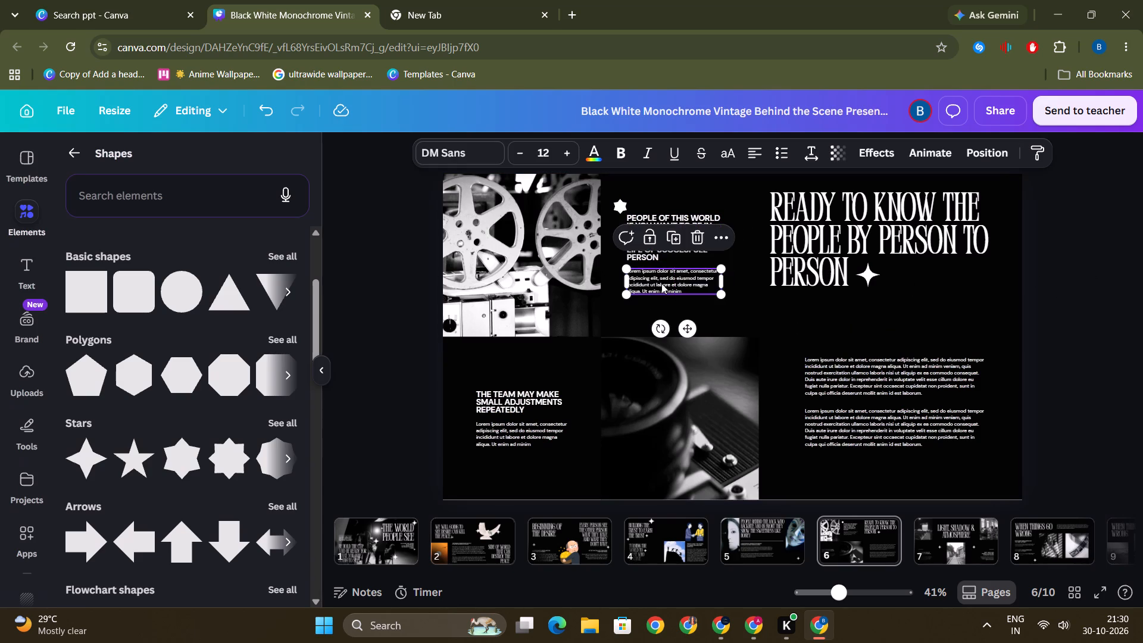
# Replace the lorem ipsum paragraph under the "People of this world" subheading with "Means You have to earn money, house and life".
pyautogui.doubleClick(661, 283)
pyautogui.press('BackSpace')
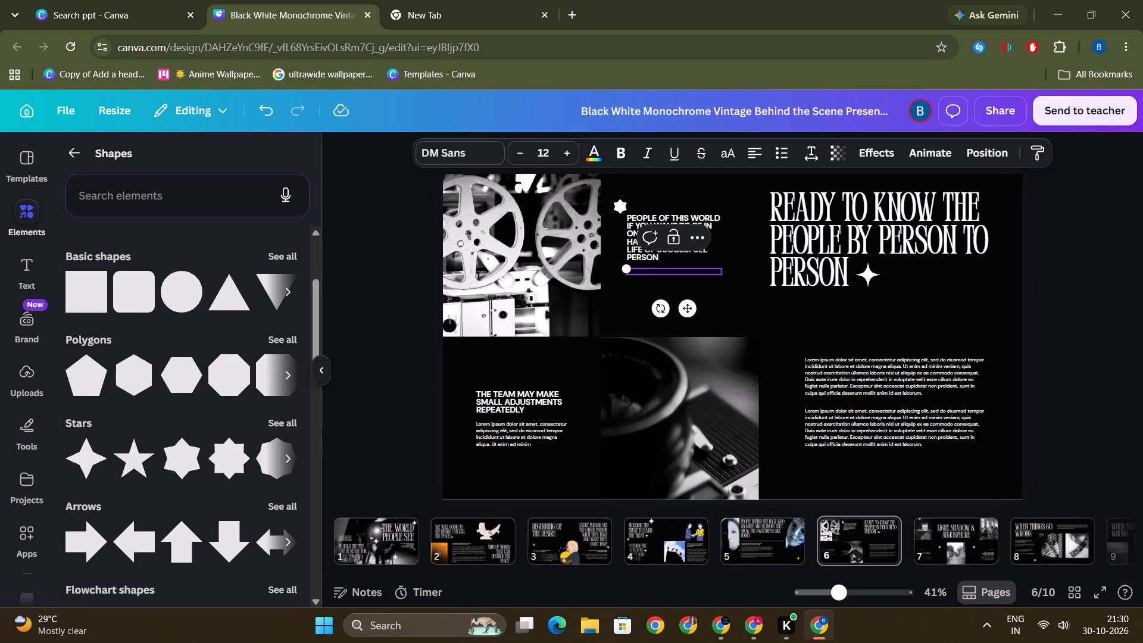
pyautogui.write('eans')
pyautogui.press('space')
pyautogui.press('t')
pyautogui.press('BackSpace')
pyautogui.press('BackSpace')
pyautogui.write(', house and')
pyautogui.press('space')
pyautogui.write('life')
pyautogui.press('space')
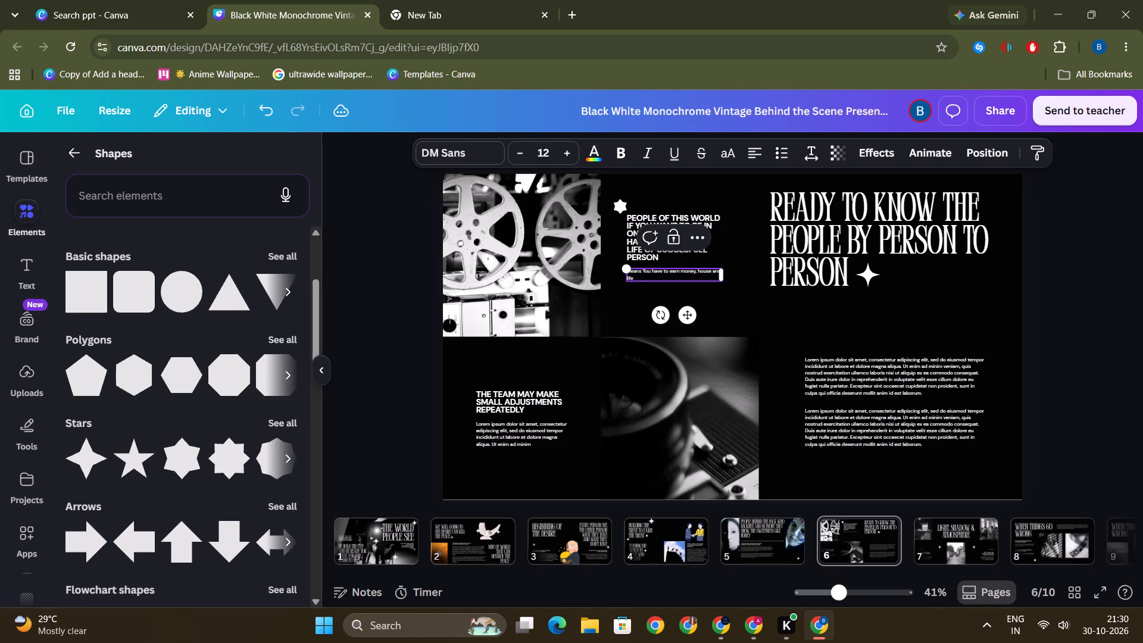
# Continue the paragraph with "what you Desire as you know the title of our story is Desire".
pyautogui.write('what you')
pyautogui.press('space')
pyautogui.write('der')
pyautogui.press('BackSpace')
pyautogui.press('BackSpace')
pyautogui.press('BackSpace')
pyautogui.write('is')
pyautogui.press('BackSpace')
pyautogui.press('BackSpace')
pyautogui.write('esor')
pyautogui.press('BackSpace')
pyautogui.press('BackSpace')
pyautogui.write('ire as you know')
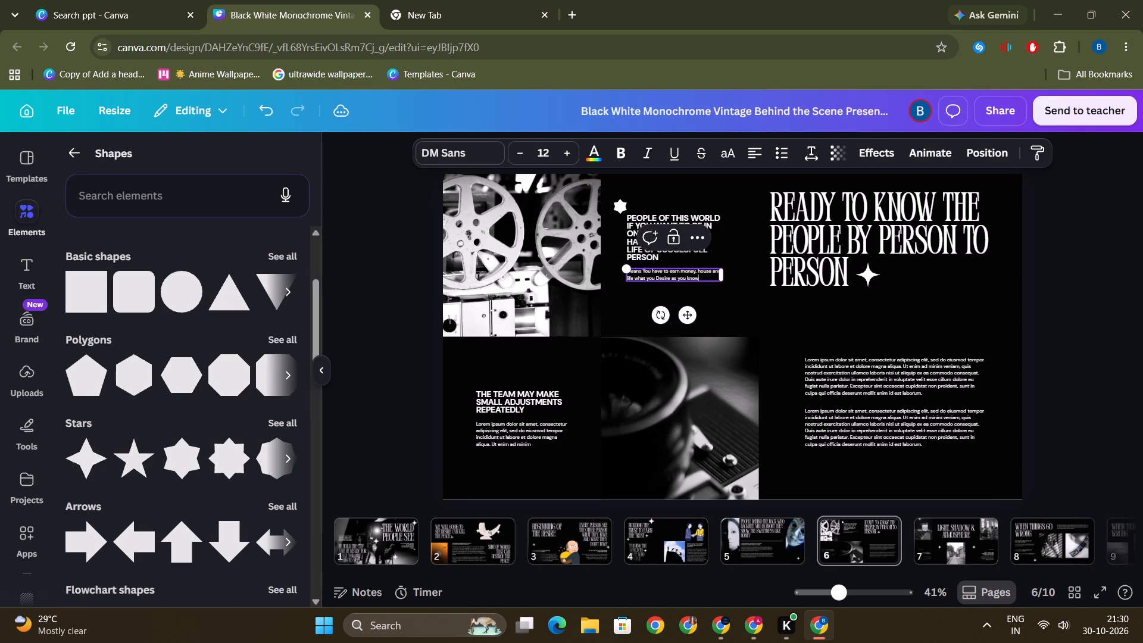
pyautogui.press('space')
pyautogui.write('the title of our story is')
pyautogui.press('space')
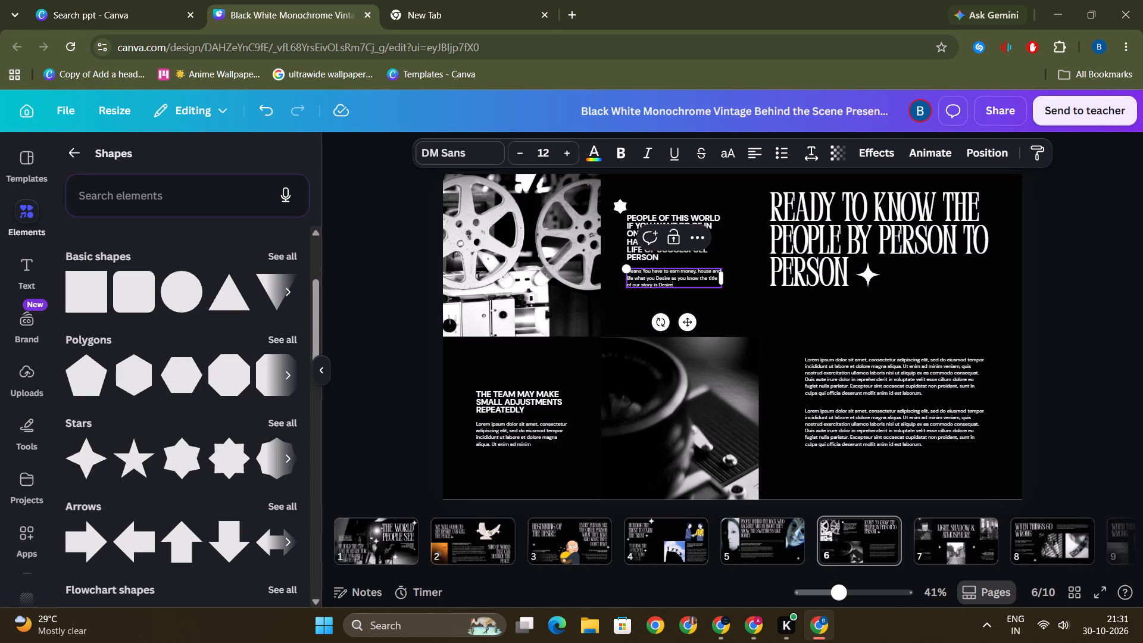
pyautogui.click(1072, 339)
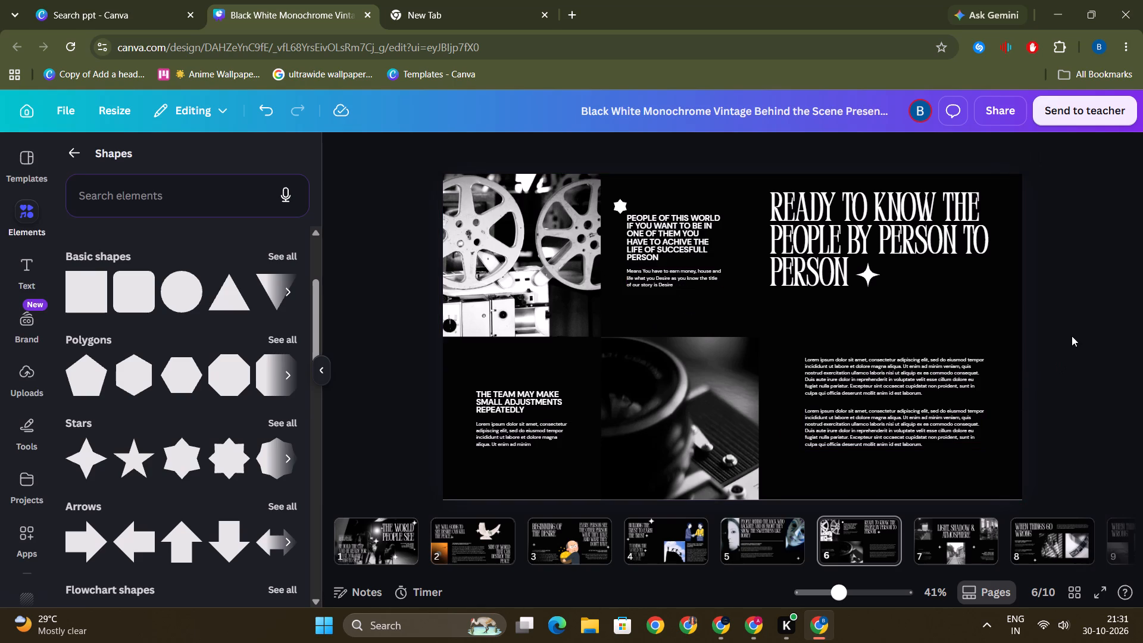
# Set the font size of the "Means You have to earn money" paragraph to 16.
pyautogui.click(647, 277)
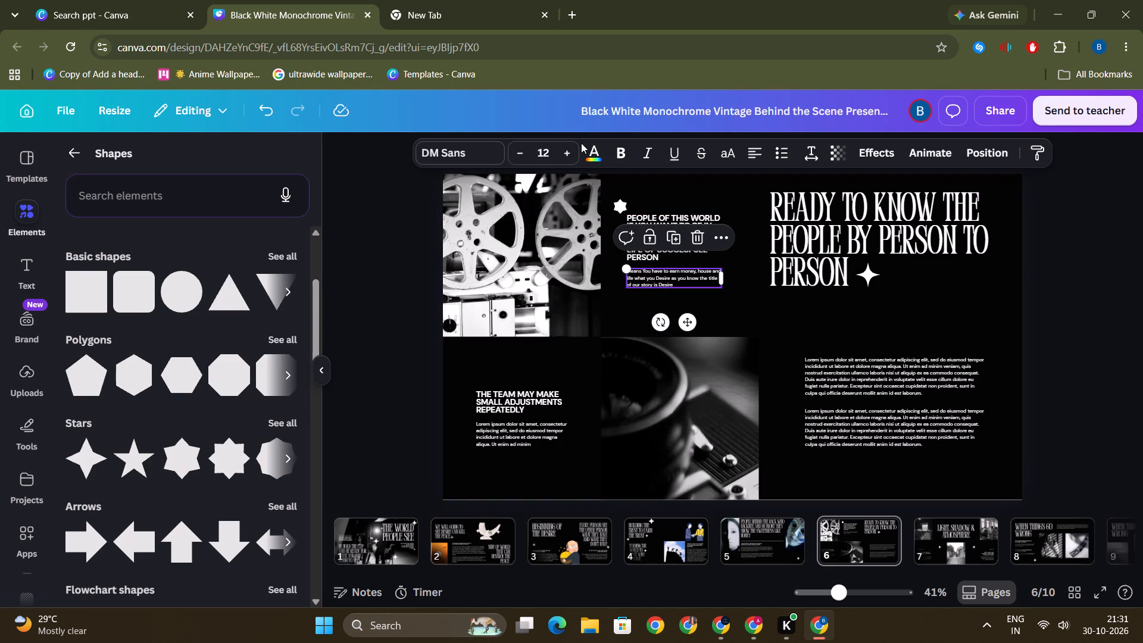
pyautogui.tripleClick(575, 146)
pyautogui.click(575, 146)
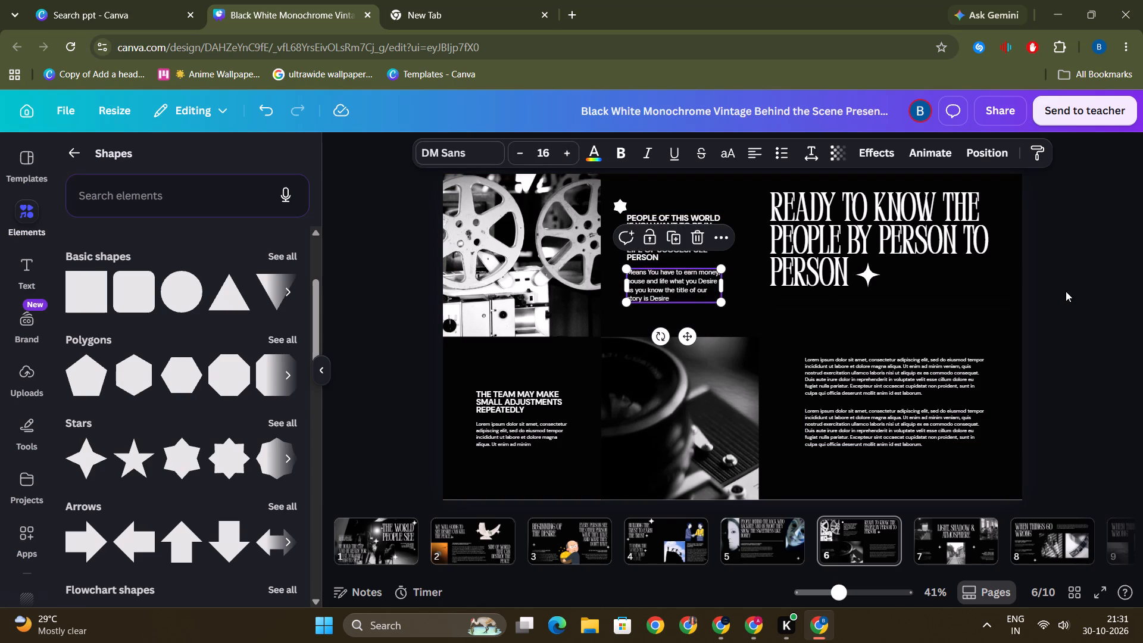
pyautogui.click(1066, 291)
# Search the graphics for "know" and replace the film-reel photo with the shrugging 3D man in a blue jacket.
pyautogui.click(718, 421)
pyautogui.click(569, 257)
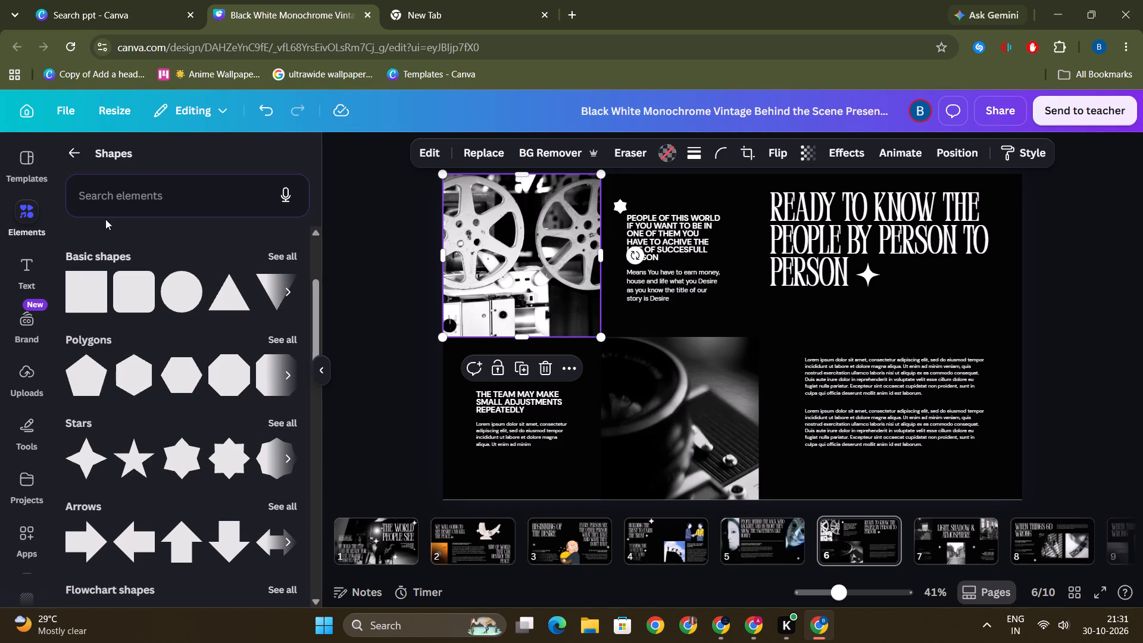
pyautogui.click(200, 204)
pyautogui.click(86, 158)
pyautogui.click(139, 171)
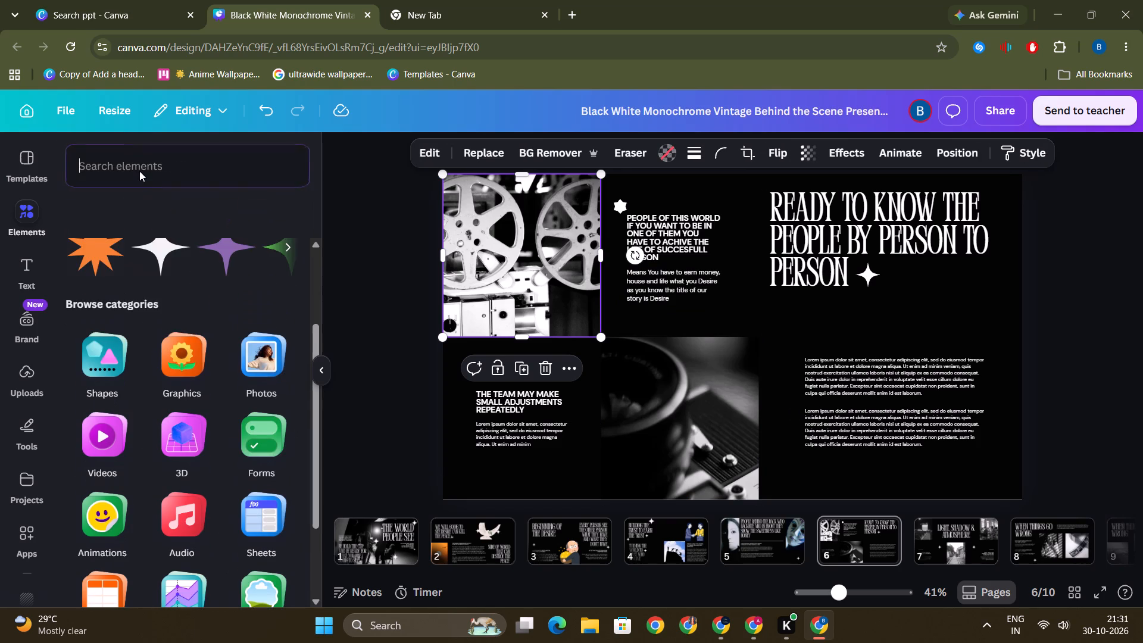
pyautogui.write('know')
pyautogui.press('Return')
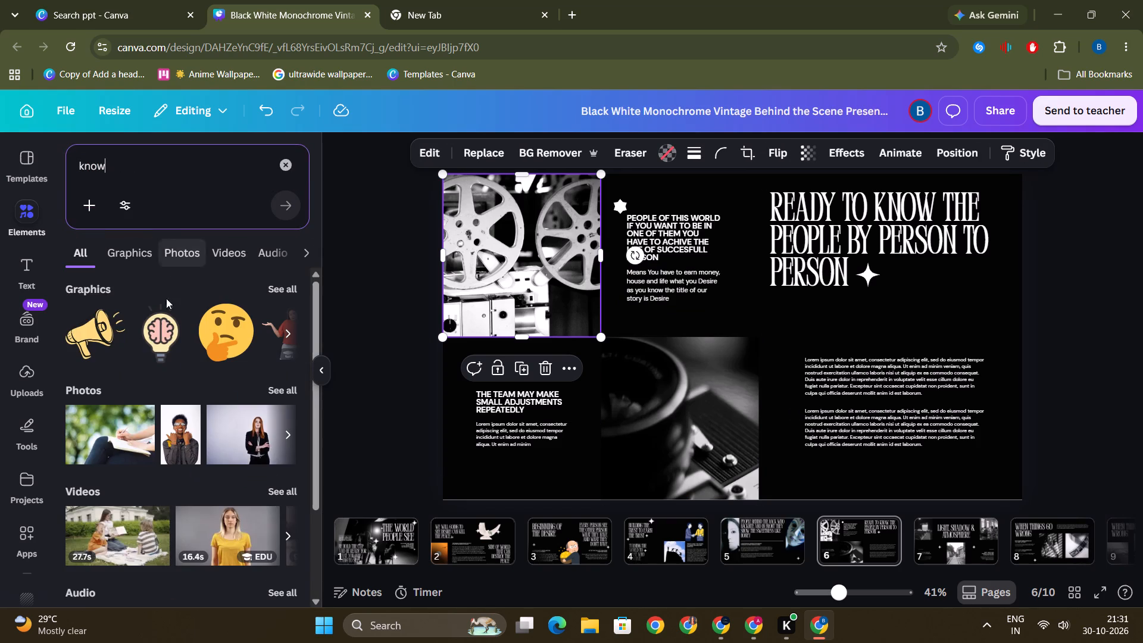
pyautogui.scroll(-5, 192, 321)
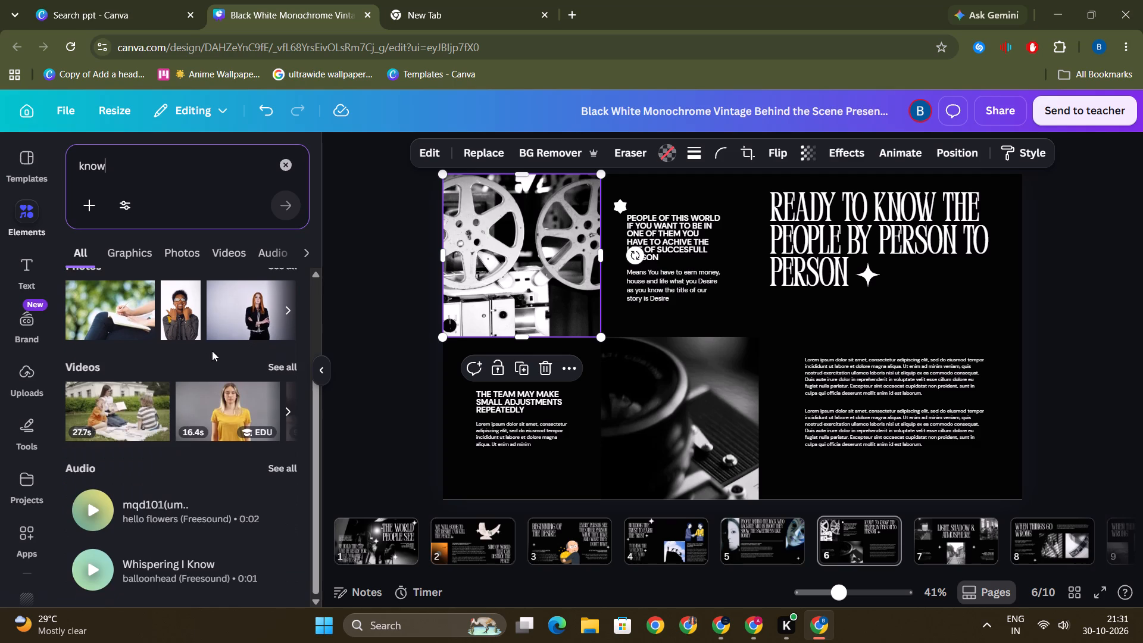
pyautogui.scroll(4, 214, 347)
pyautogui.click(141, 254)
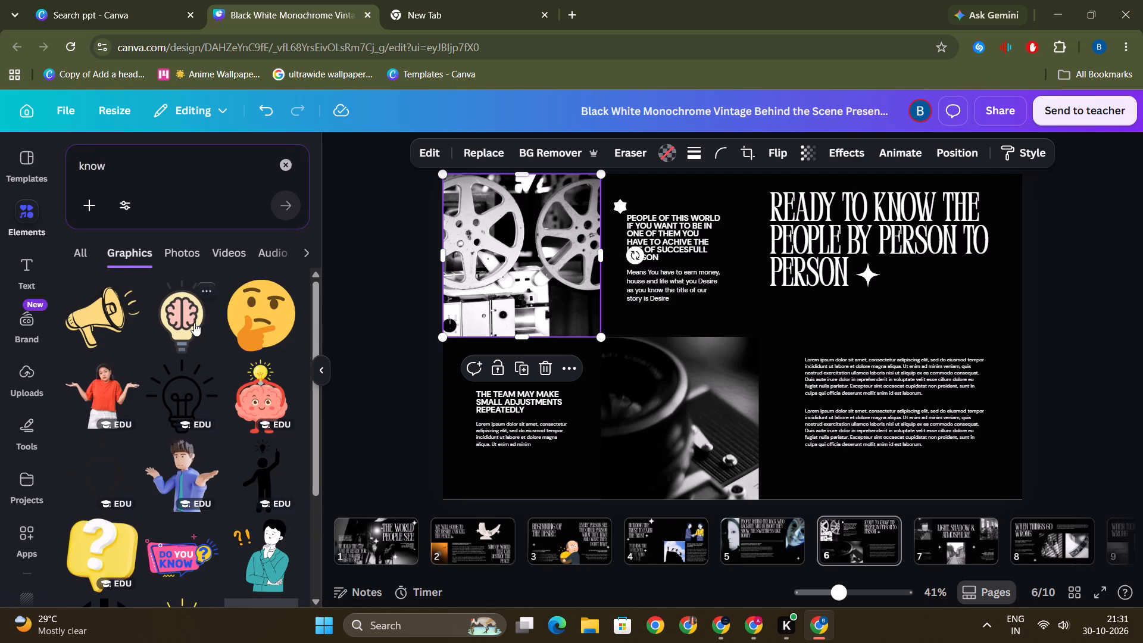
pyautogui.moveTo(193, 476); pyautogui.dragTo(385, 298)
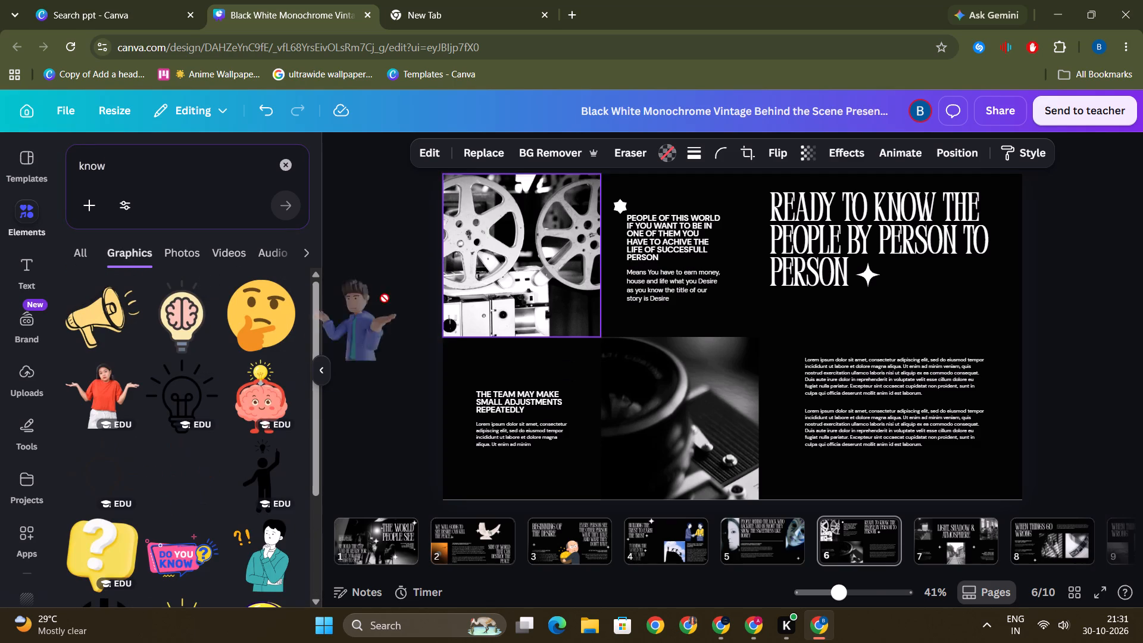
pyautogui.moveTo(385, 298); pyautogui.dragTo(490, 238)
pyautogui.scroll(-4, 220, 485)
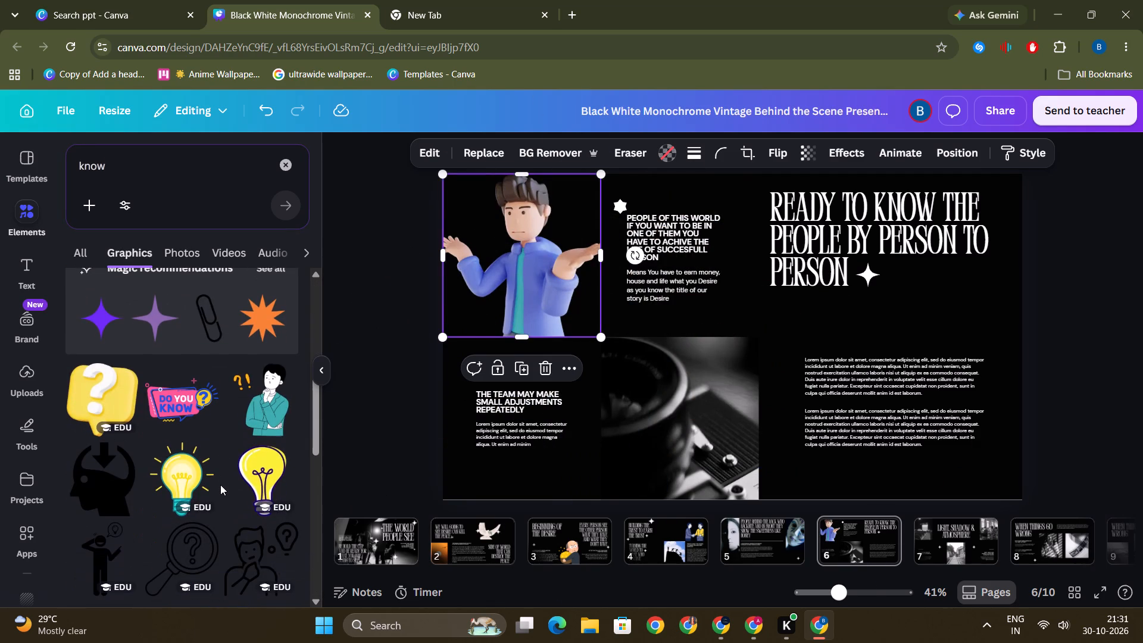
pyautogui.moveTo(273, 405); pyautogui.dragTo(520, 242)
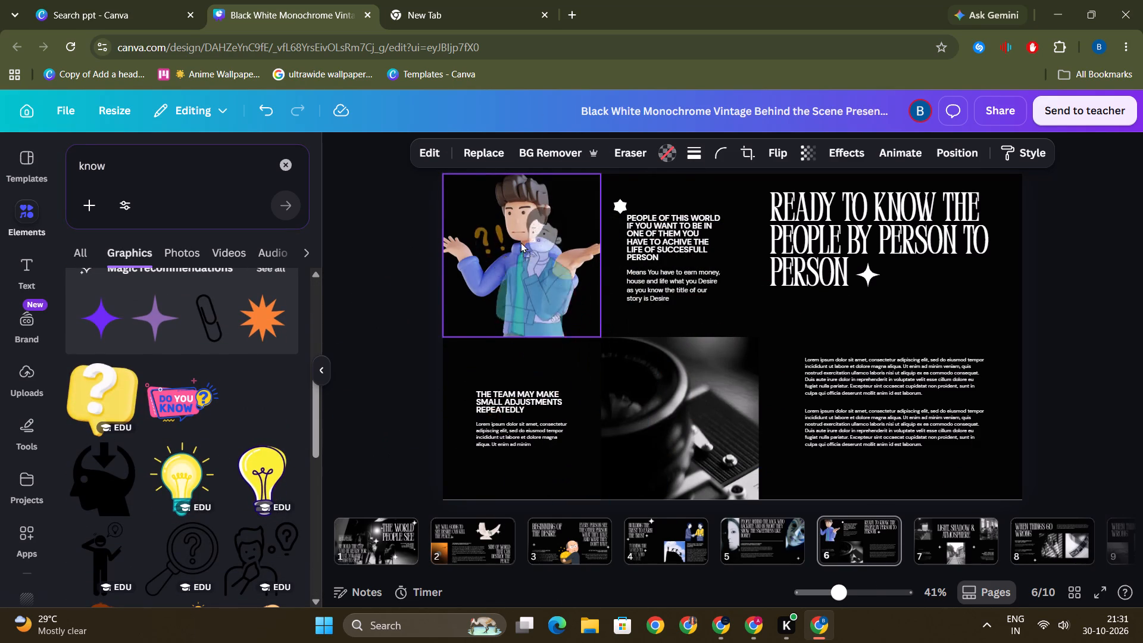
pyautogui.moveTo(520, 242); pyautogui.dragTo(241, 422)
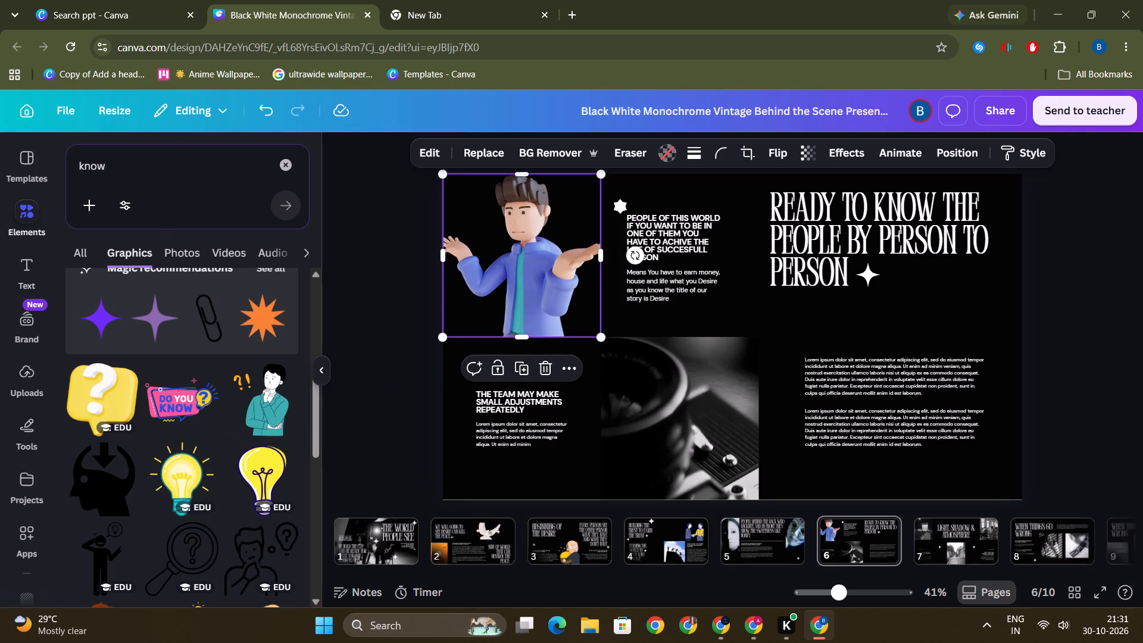
# Extend the graphics search to "know each other".
pyautogui.tripleClick(175, 158)
pyautogui.press('Right')
pyautogui.press('space')
pyautogui.write('each pother')
pyautogui.press('BackSpace')
pyautogui.press('BackSpace')
pyautogui.press('BackSpace')
pyautogui.press('BackSpace')
pyautogui.press('BackSpace')
pyautogui.press('BackSpace')
pyautogui.write('other')
pyautogui.press('Return')
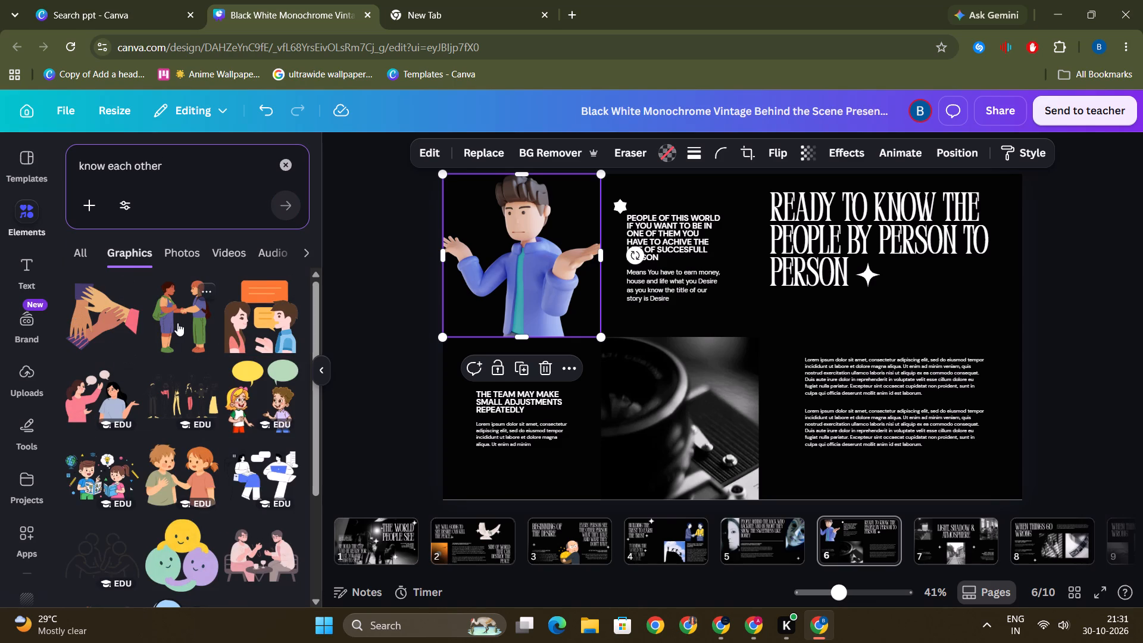
# Replace the shrugging man with the graphic of a boy and girl talking, and shift it slightly right within its frame.
pyautogui.moveTo(177, 469); pyautogui.dragTo(465, 285)
pyautogui.doubleClick(492, 287)
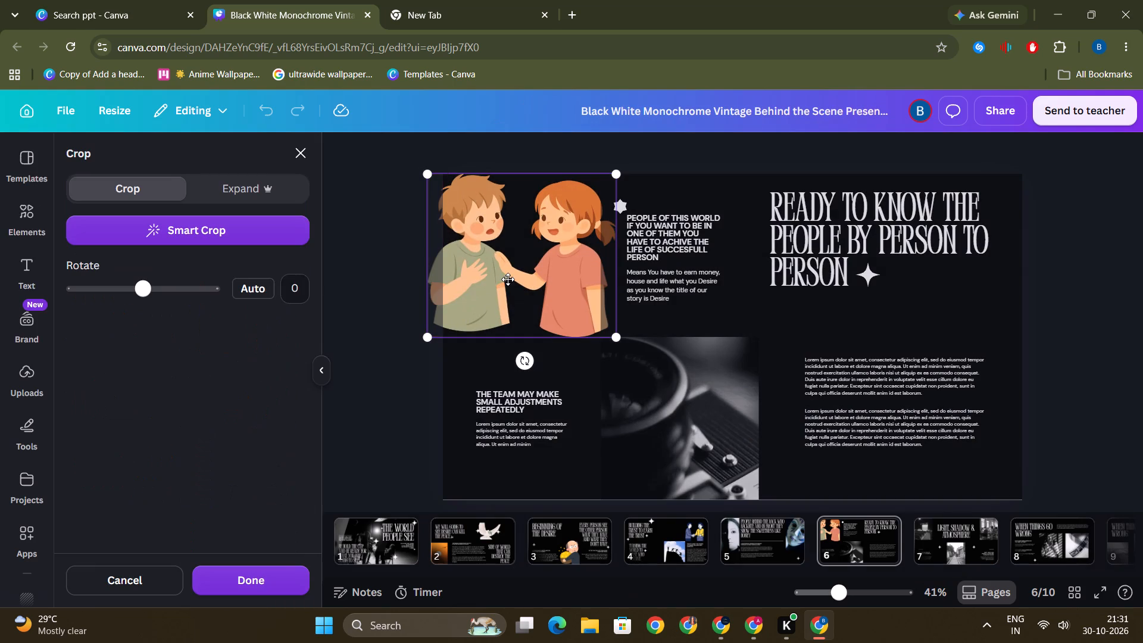
pyautogui.moveTo(507, 302); pyautogui.dragTo(517, 307)
pyautogui.click(527, 277)
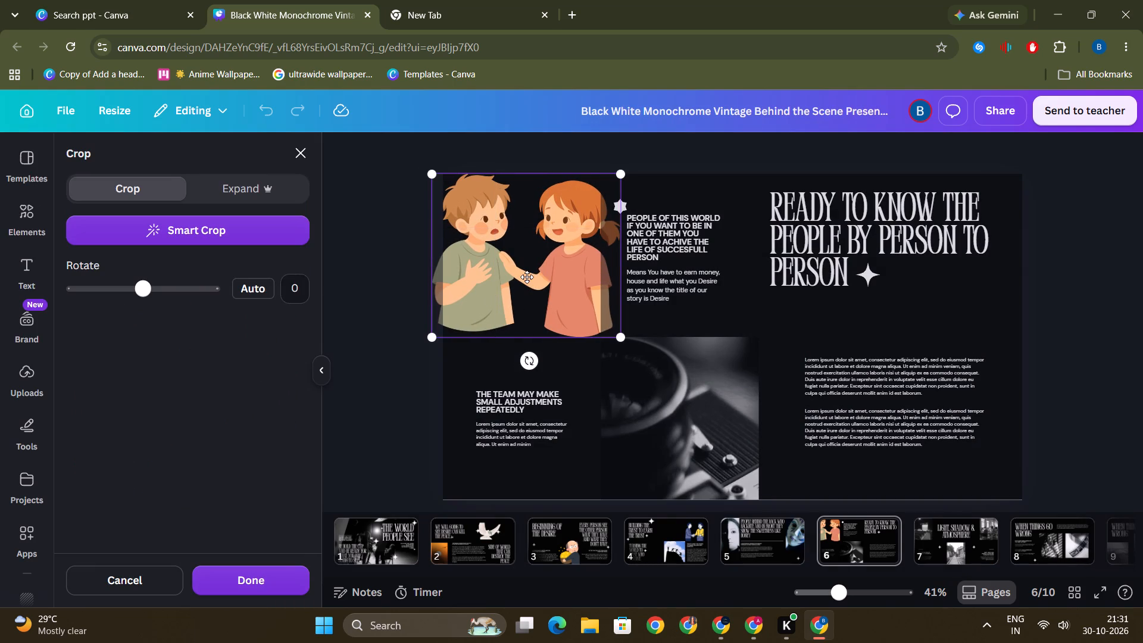
pyautogui.click(1115, 299)
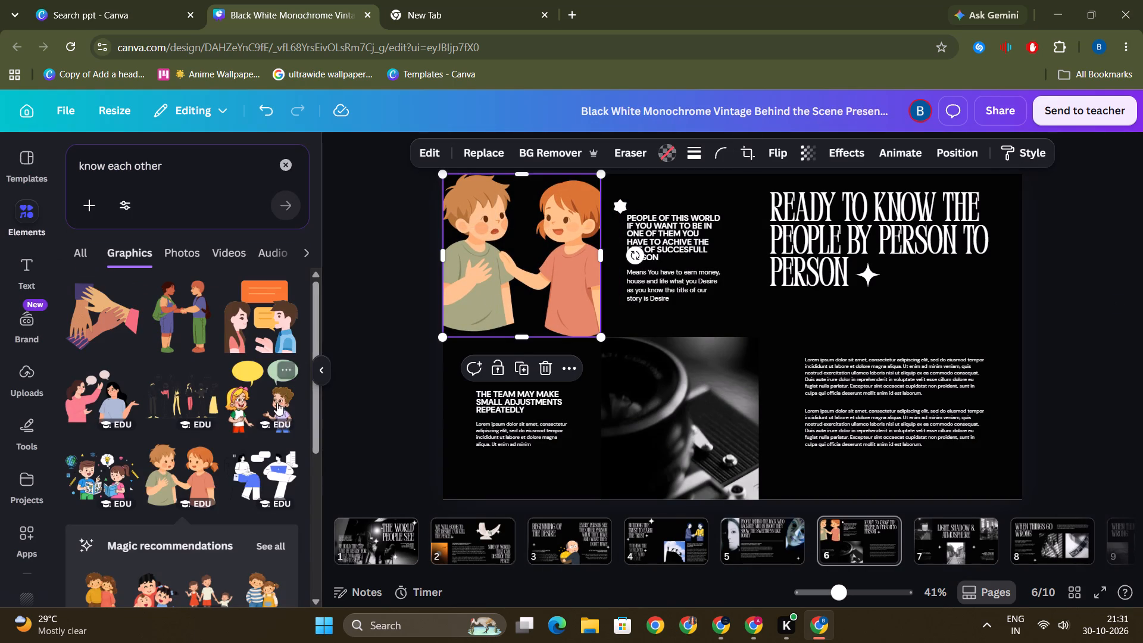
# Add the blue-and-white graphic of two seated people talking, one with a laptop, to slide 6.
pyautogui.moveTo(118, 322); pyautogui.dragTo(145, 345)
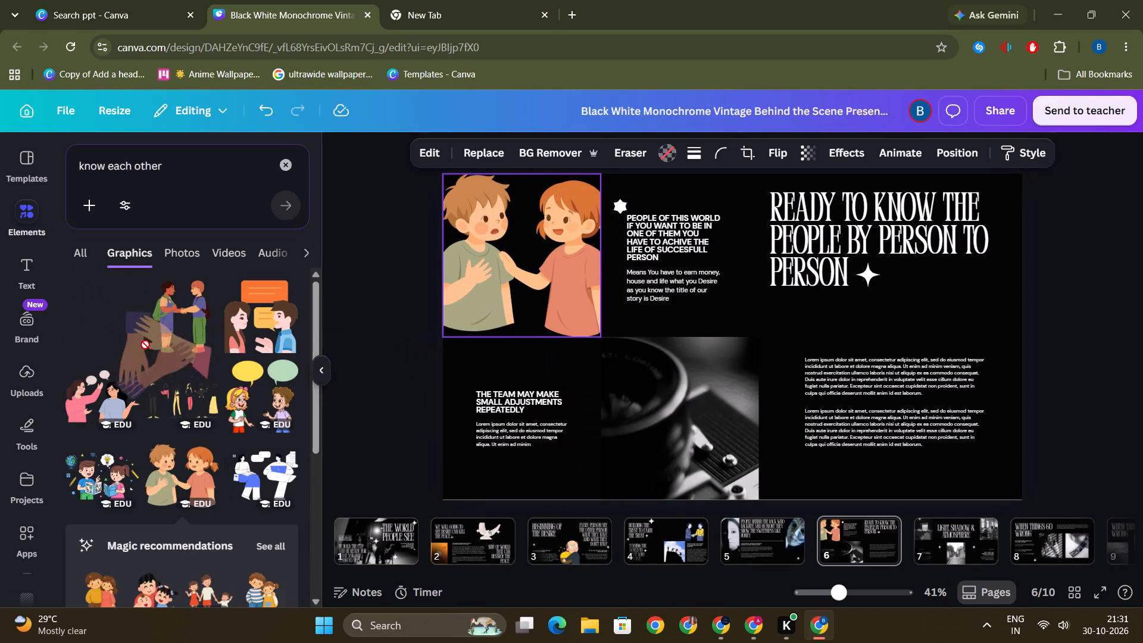
pyautogui.moveTo(145, 345); pyautogui.dragTo(130, 339)
pyautogui.click(659, 413)
pyautogui.scroll(-2, 254, 452)
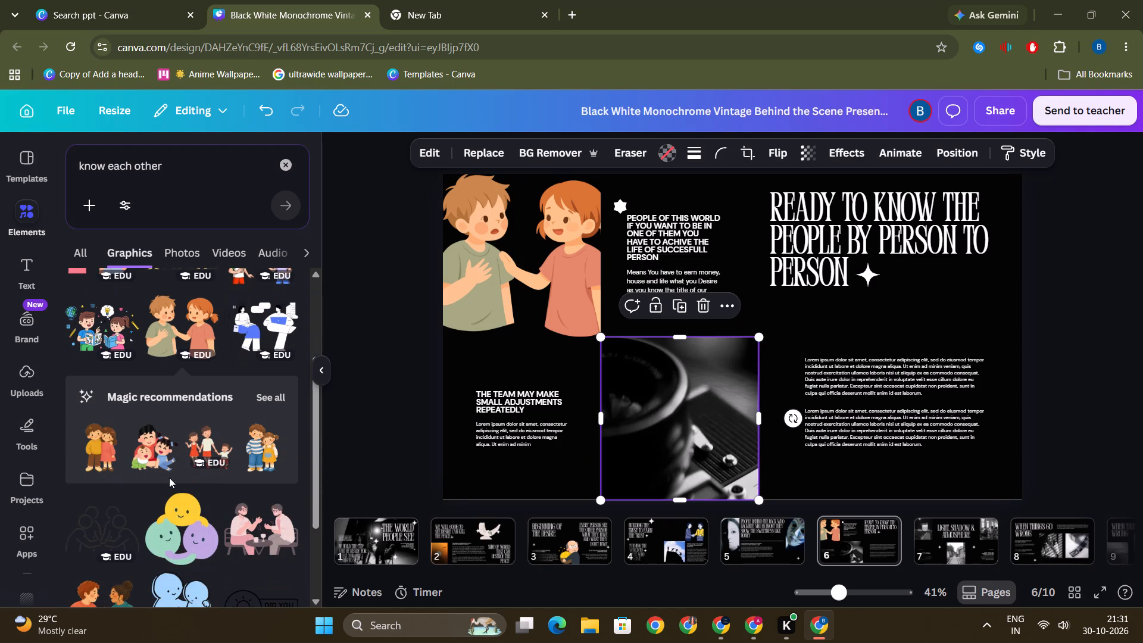
pyautogui.moveTo(248, 327); pyautogui.dragTo(273, 356)
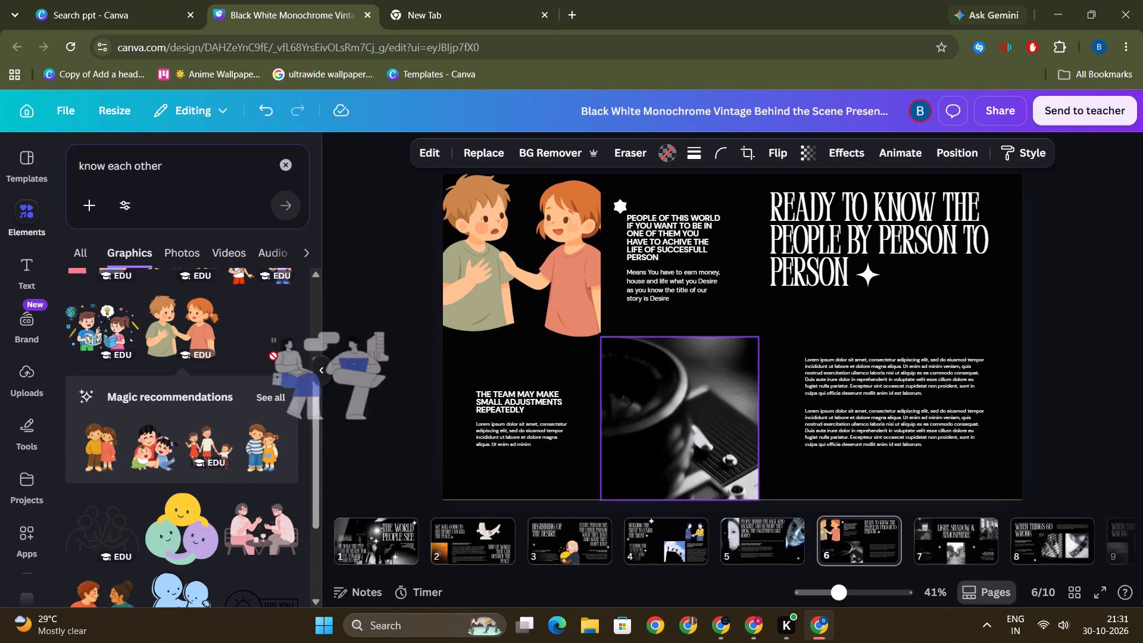
pyautogui.moveTo(273, 356); pyautogui.dragTo(254, 346)
pyautogui.click(692, 427)
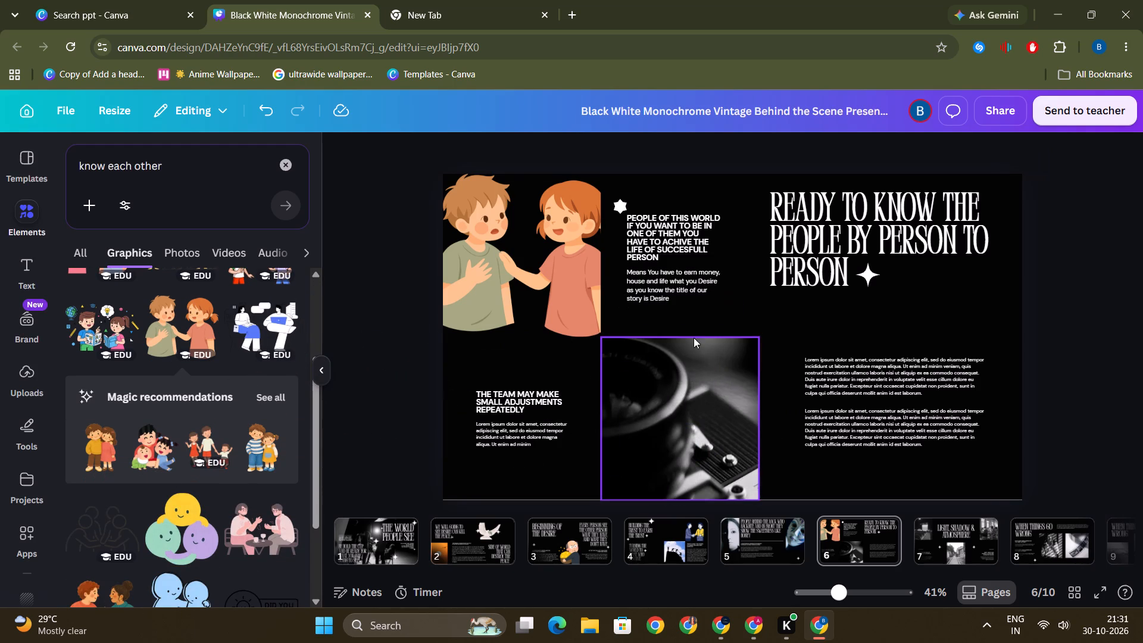
pyautogui.click(257, 320)
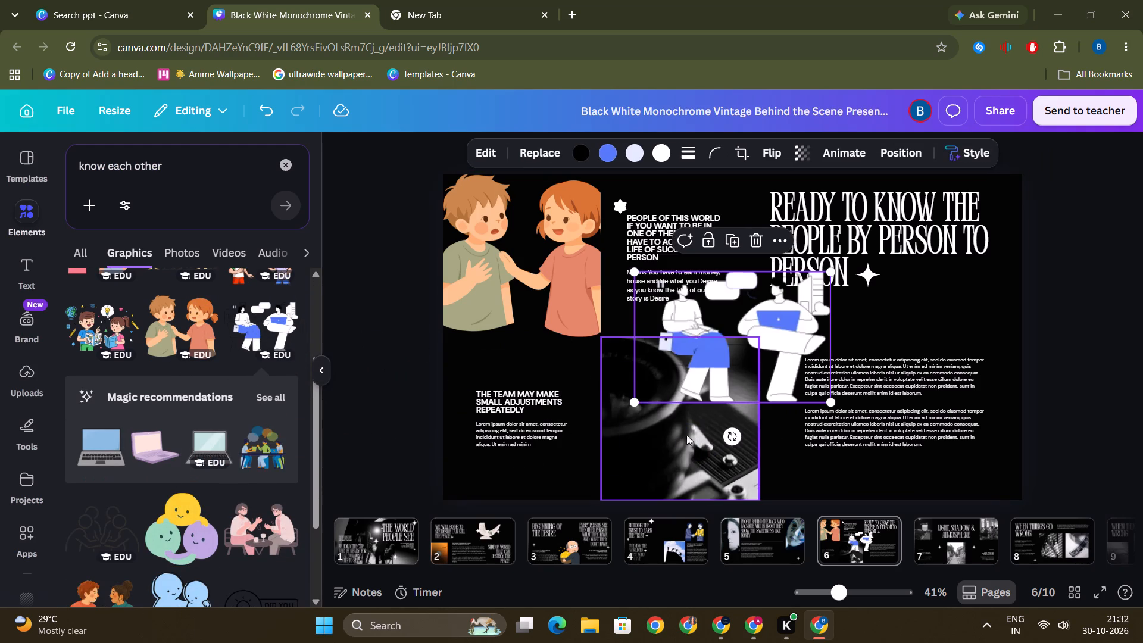
# Delete the camera photo together with its empty image frame.
pyautogui.click(686, 435)
pyautogui.press('Delete')
pyautogui.click(672, 446)
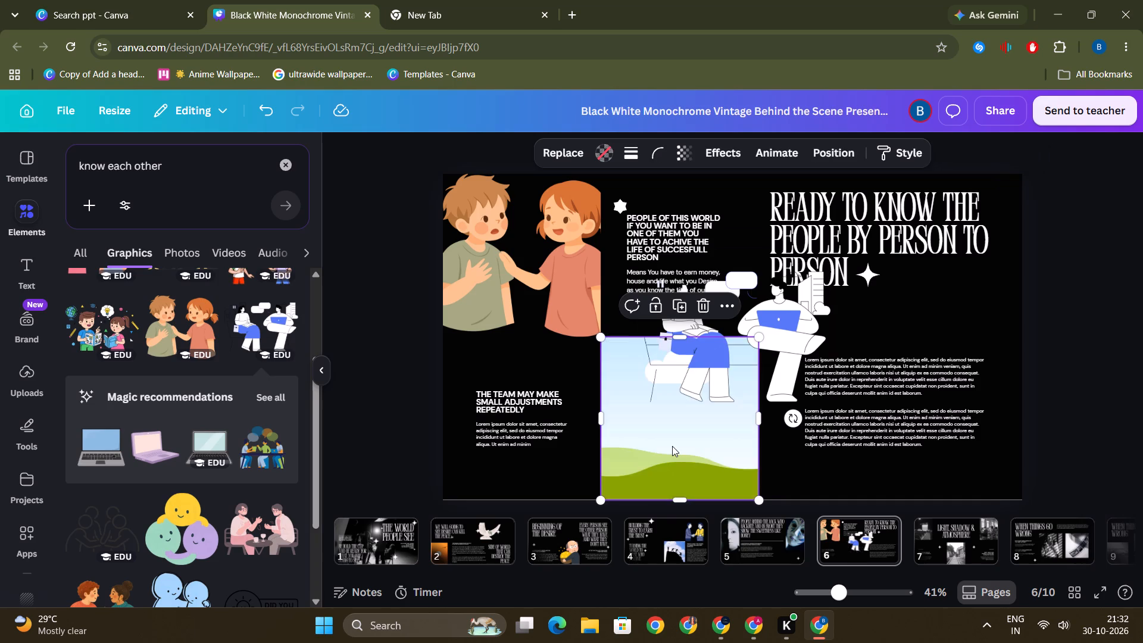
pyautogui.press('Delete')
# Move the seated-people graphic down into the space where the camera photo was, between the lower text blocks.
pyautogui.moveTo(720, 363); pyautogui.dragTo(673, 444)
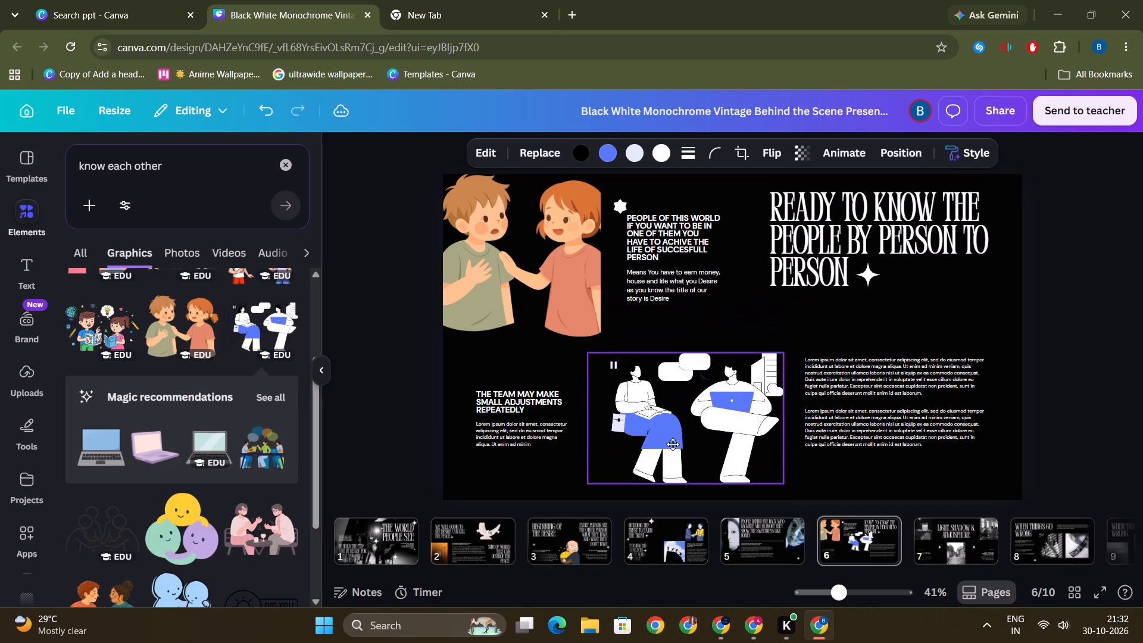
pyautogui.moveTo(673, 444); pyautogui.dragTo(670, 448)
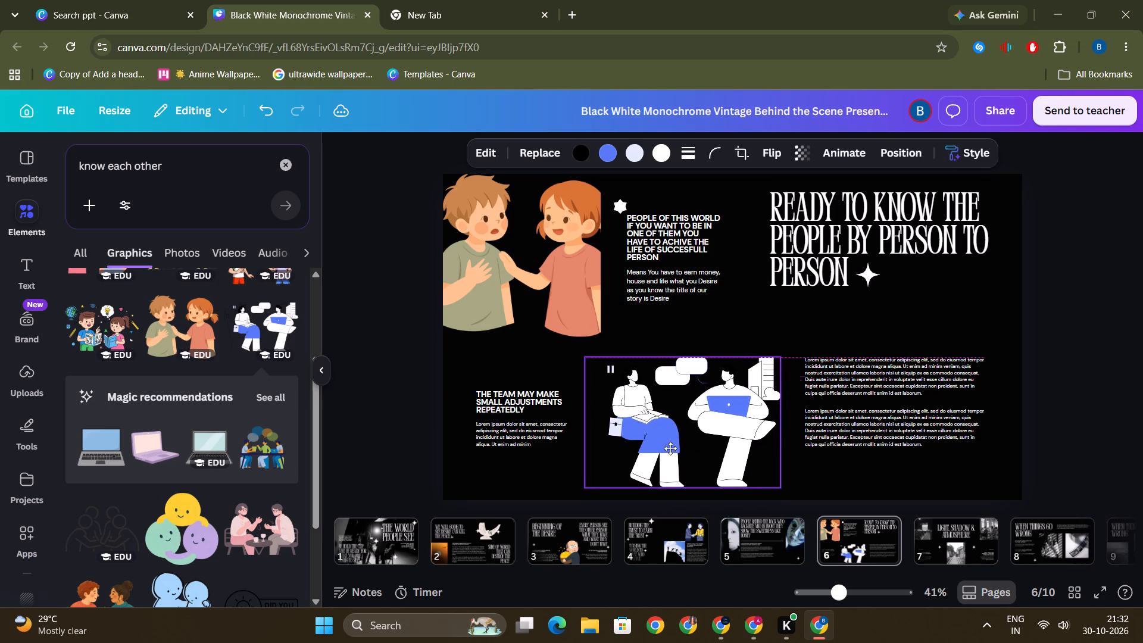
pyautogui.moveTo(670, 448); pyautogui.dragTo(673, 447)
pyautogui.click(1142, 373)
# Replace the heading "The team may make small adjustments repeatedly" with "The world only know you when you have".
pyautogui.scroll(-3, 234, 351)
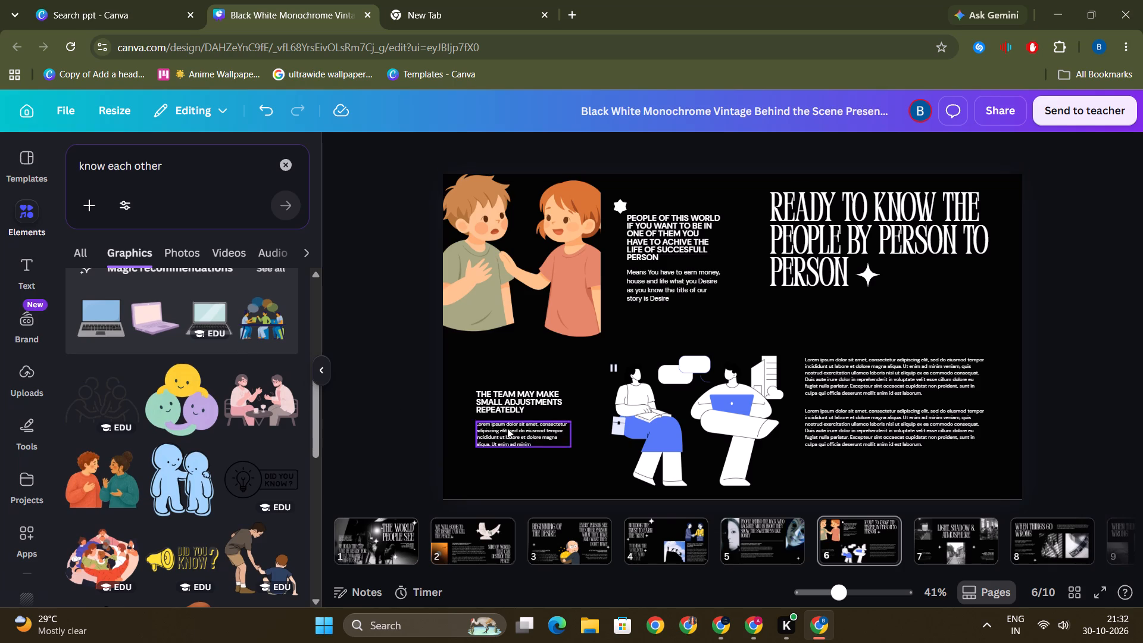
pyautogui.click(526, 407)
pyautogui.doubleClick(538, 407)
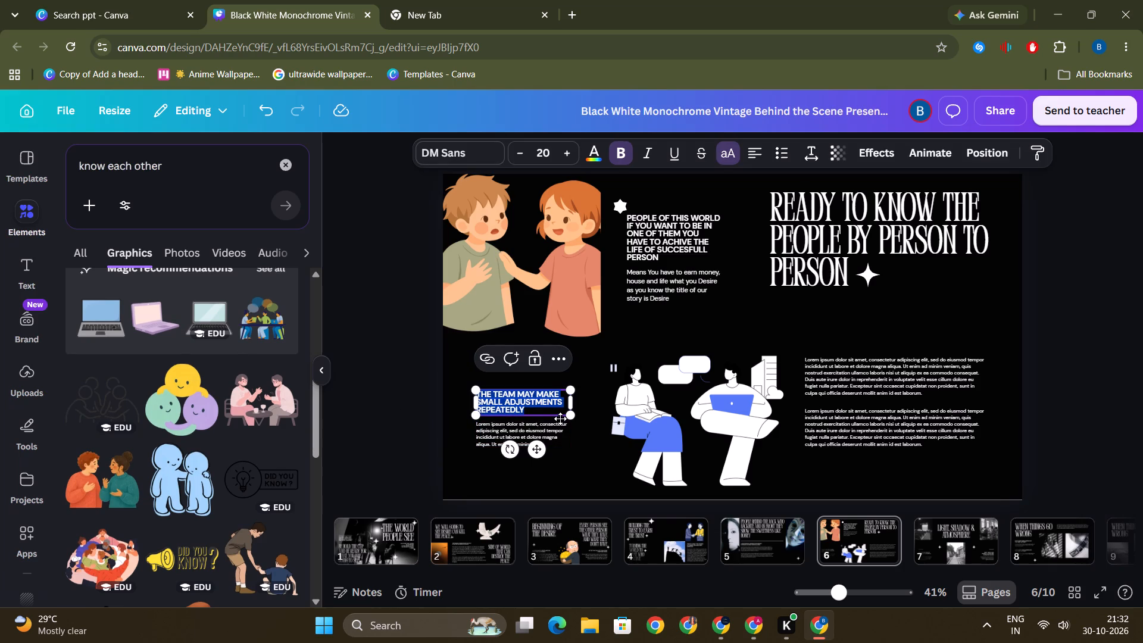
pyautogui.press('BackSpace')
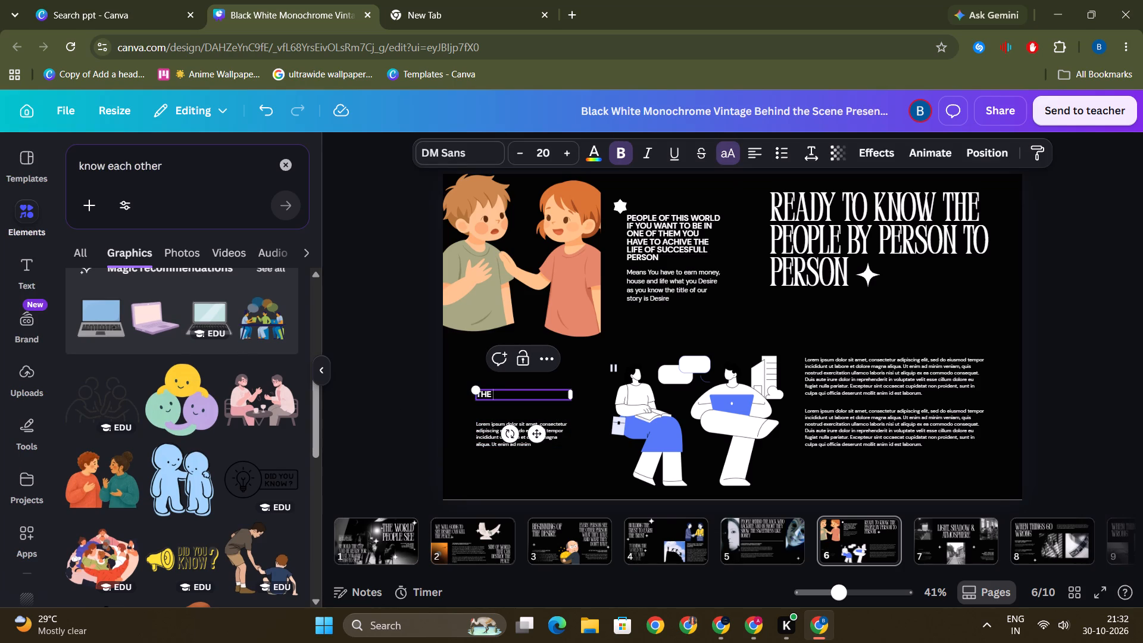
pyautogui.write('world')
pyautogui.press('space')
pyautogui.write('only know you wn')
pyautogui.press('BackSpace')
pyautogui.write('hen you have')
pyautogui.press('space')
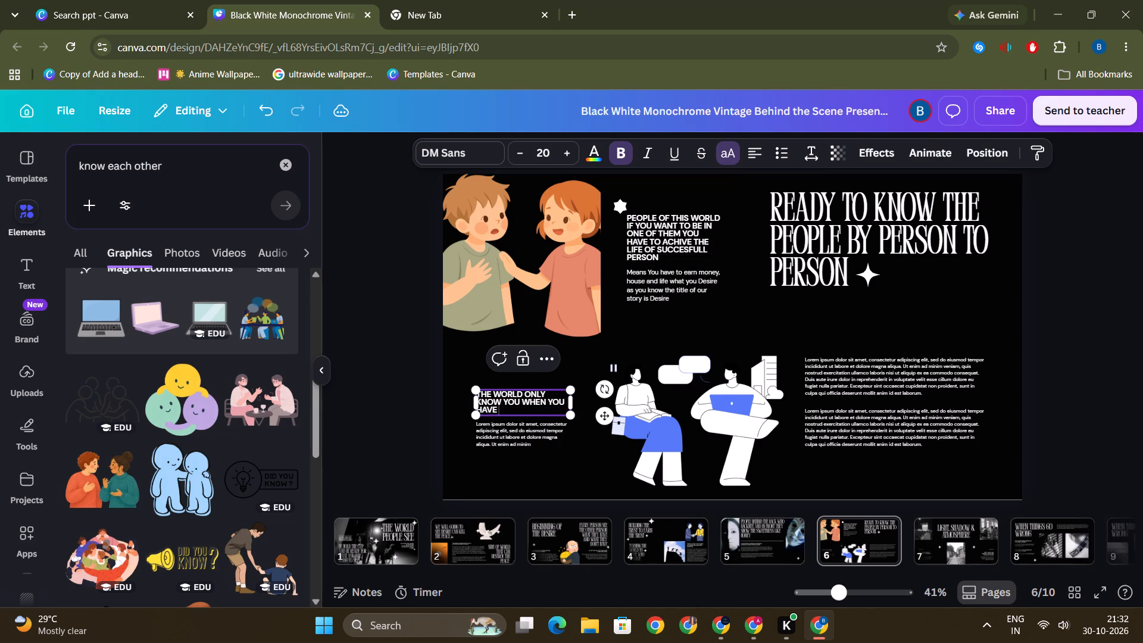
# Continue the heading with "something like money or talent".
pyautogui.write('something like mome')
pyautogui.press('BackSpace')
pyautogui.press('BackSpace')
pyautogui.write('neya')
pyautogui.press('BackSpace')
pyautogui.press('space')
pyautogui.write('or tall')
pyautogui.press('BackSpace')
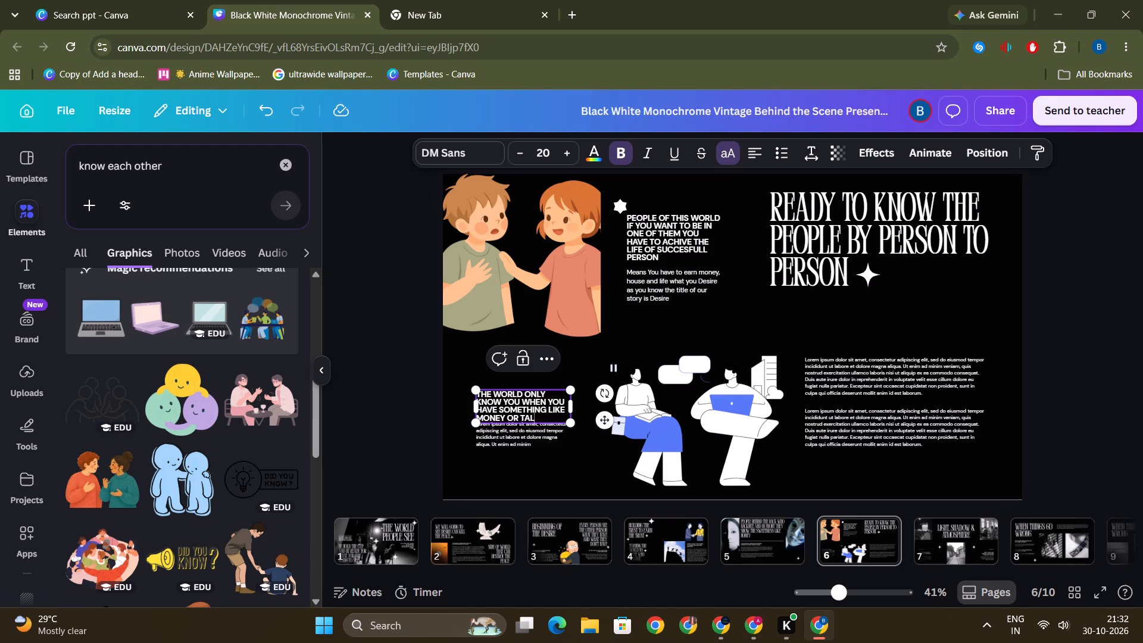
pyautogui.write('ent or')
pyautogui.press('space')
pyautogui.write('BS')
pyautogui.press('BackSpace')
pyautogui.press('BackSpace')
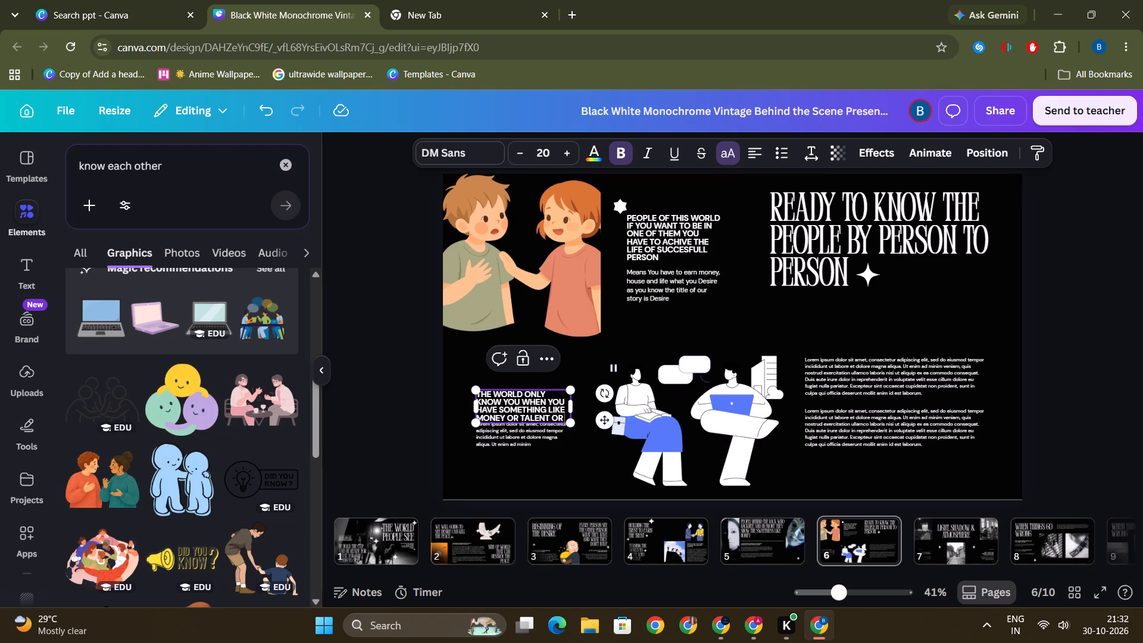
pyautogui.press('BackSpace')
pyautogui.press('BackSpace')
pyautogui.press('BackSpace')
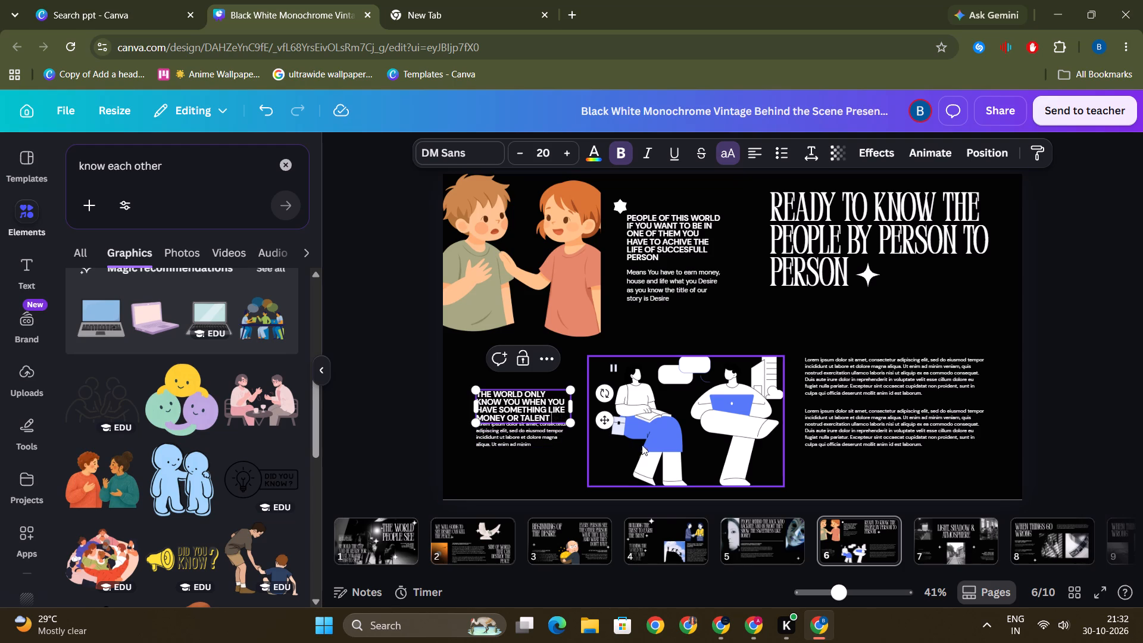
pyautogui.press('BackSpace')
pyautogui.click(1104, 366)
# Move the "The world only know you" heading up clear of the lorem ipsum paragraph, keeping their left edges aligned.
pyautogui.moveTo(523, 408); pyautogui.dragTo(521, 398)
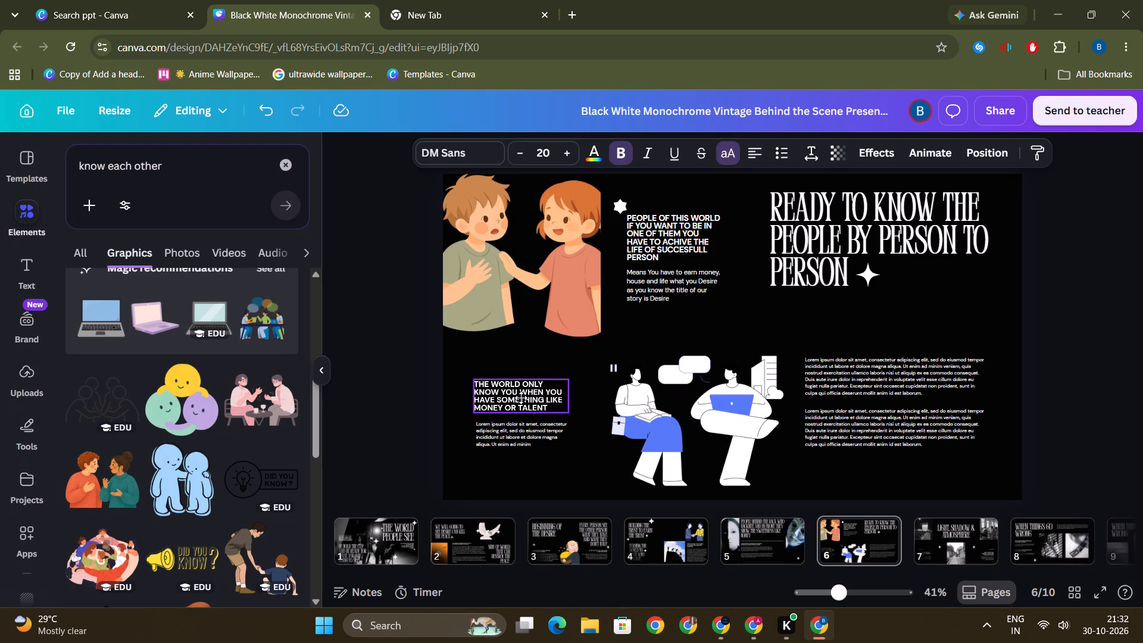
pyautogui.moveTo(521, 398); pyautogui.dragTo(523, 398)
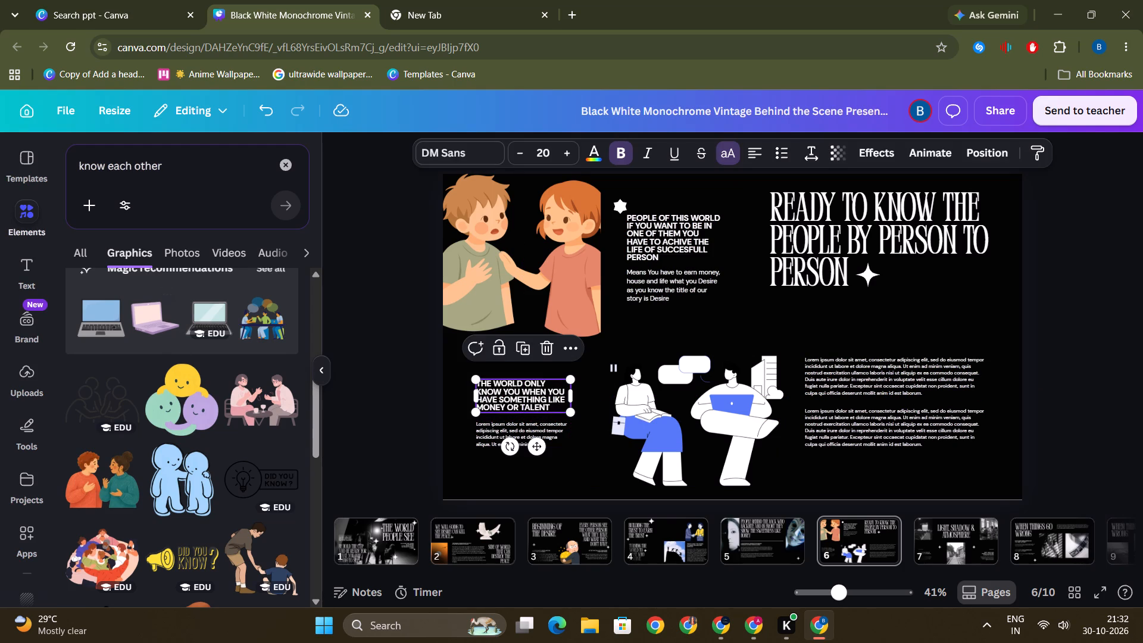
# Search the elements for "head point" and insert the four-pointed star from the shape results on slide 6.
pyautogui.click(283, 168)
pyautogui.write('HEAD POINT')
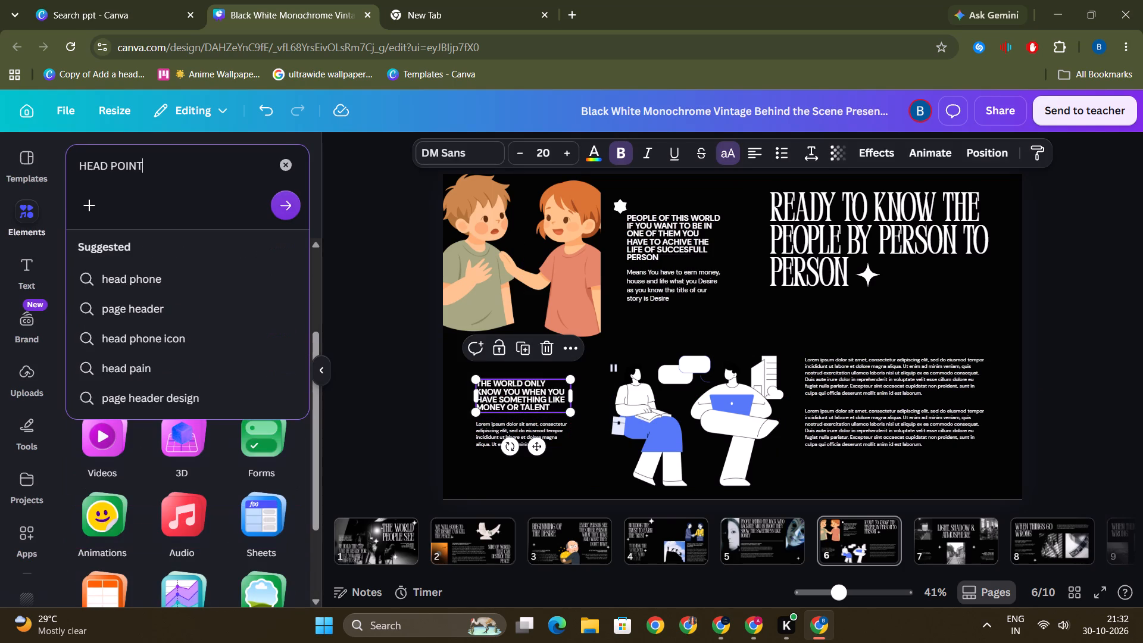
pyautogui.press('Return')
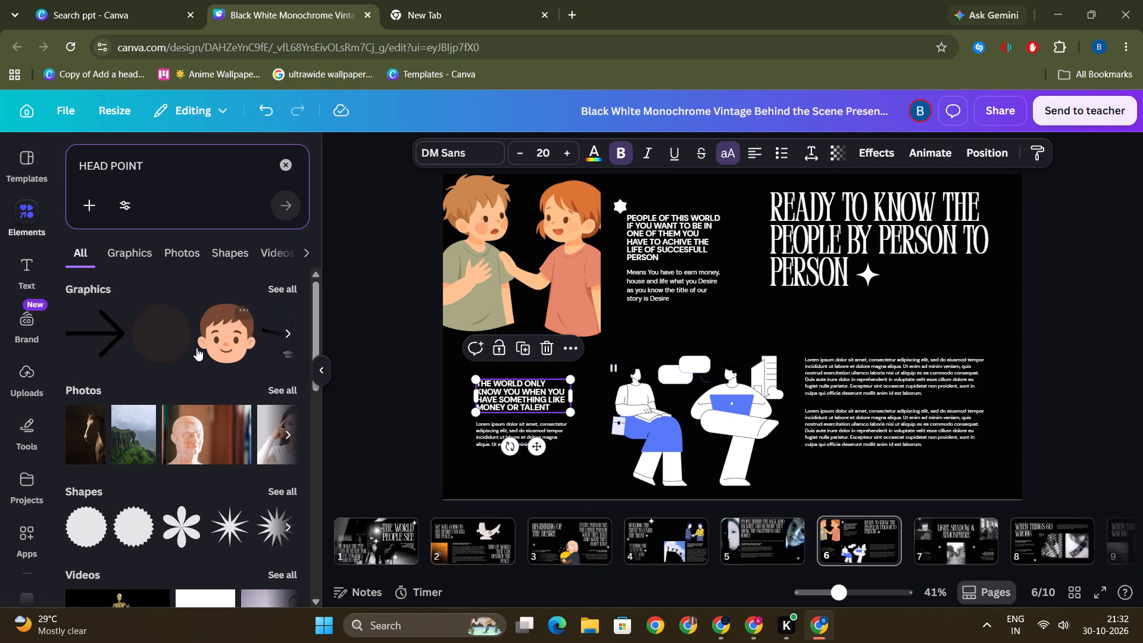
pyautogui.scroll(-2, 163, 560)
pyautogui.click(289, 342)
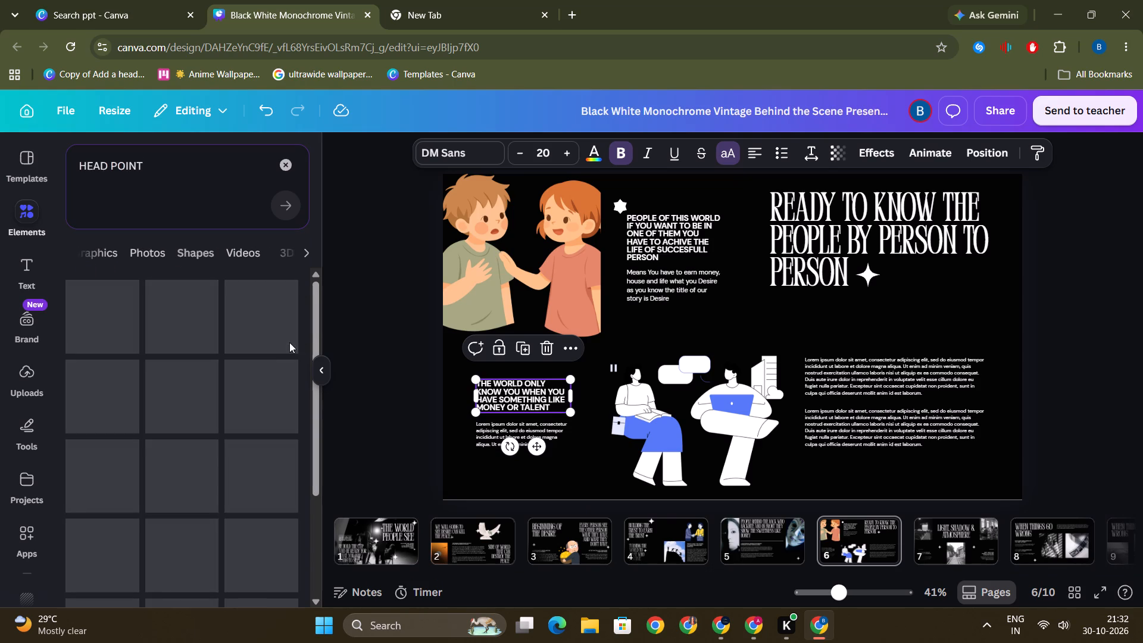
pyautogui.scroll(-2, 279, 355)
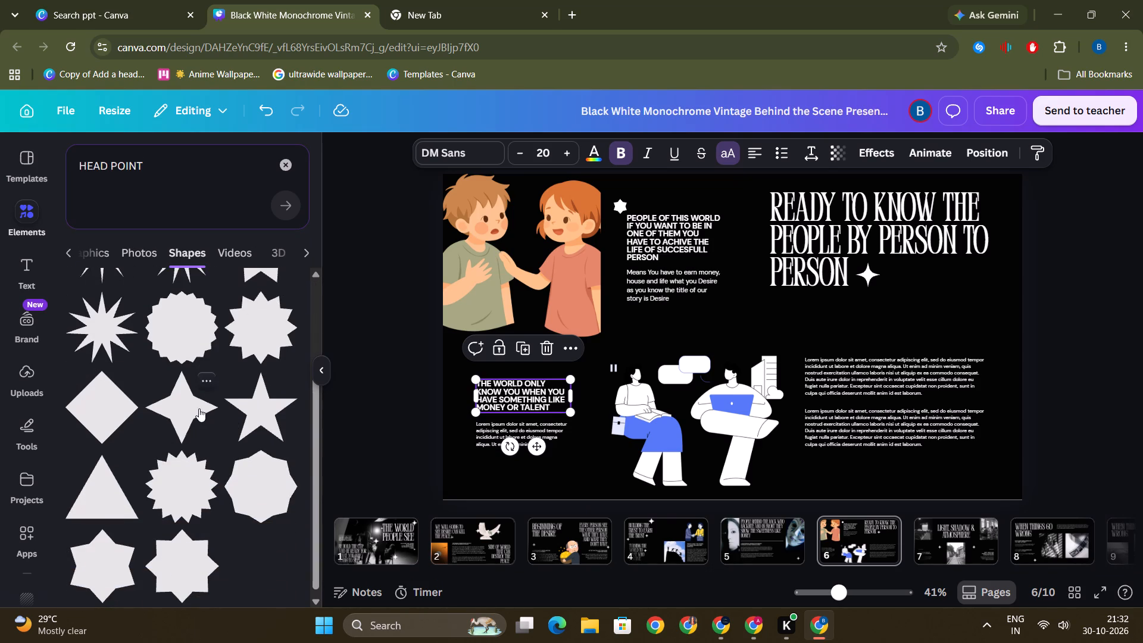
pyautogui.click(199, 408)
# Shrink the new four-pointed star to about half its size and fill it white.
pyautogui.moveTo(683, 287); pyautogui.dragTo(689, 299)
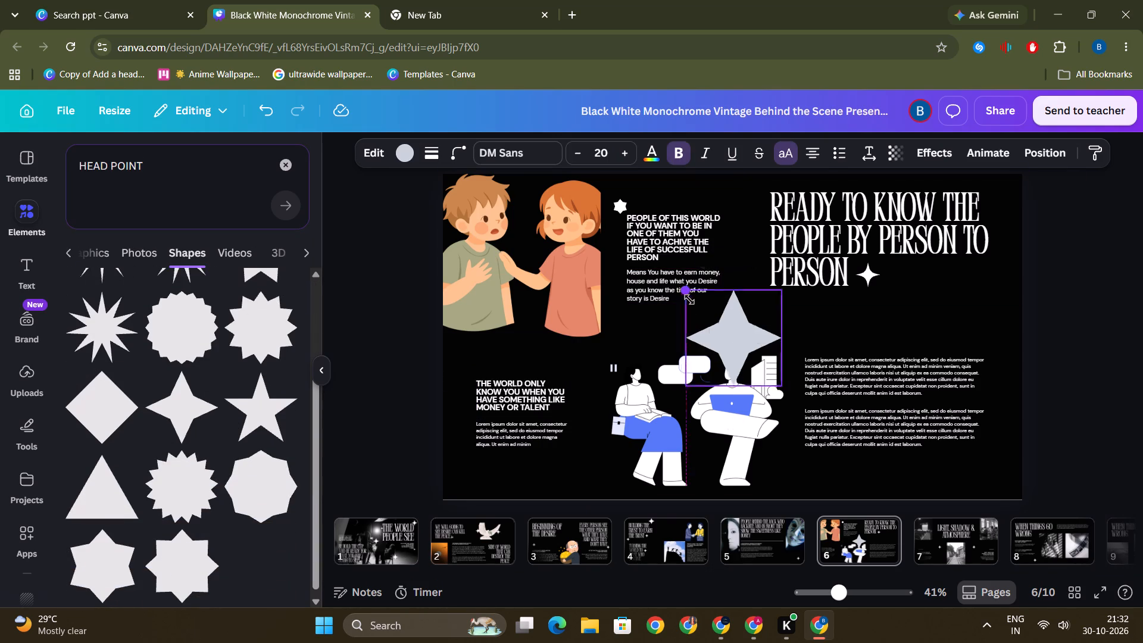
pyautogui.moveTo(689, 299); pyautogui.dragTo(722, 342)
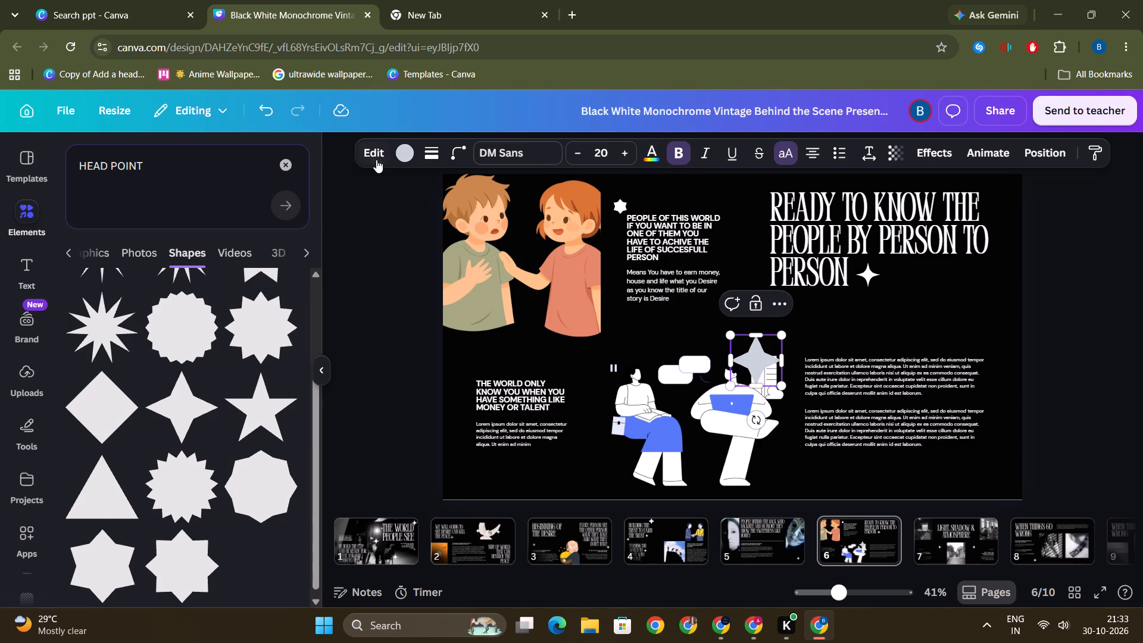
pyautogui.click(399, 160)
pyautogui.click(186, 264)
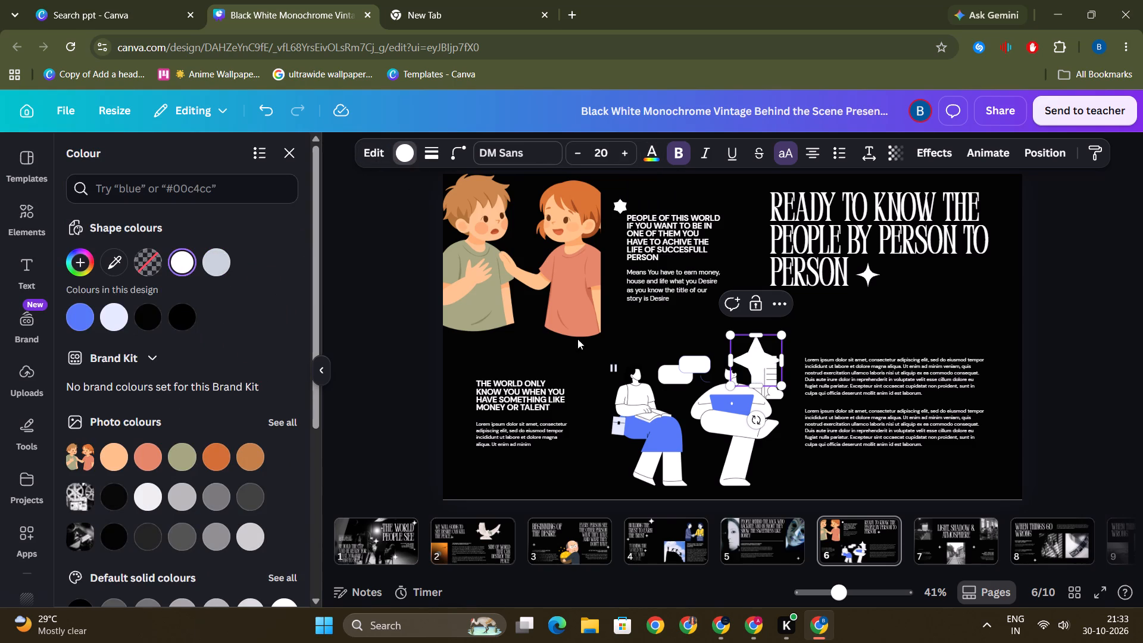
# Move the white star beside the start of the "The world only know you" heading and shrink it to a small bullet size.
pyautogui.moveTo(759, 358); pyautogui.dragTo(548, 342)
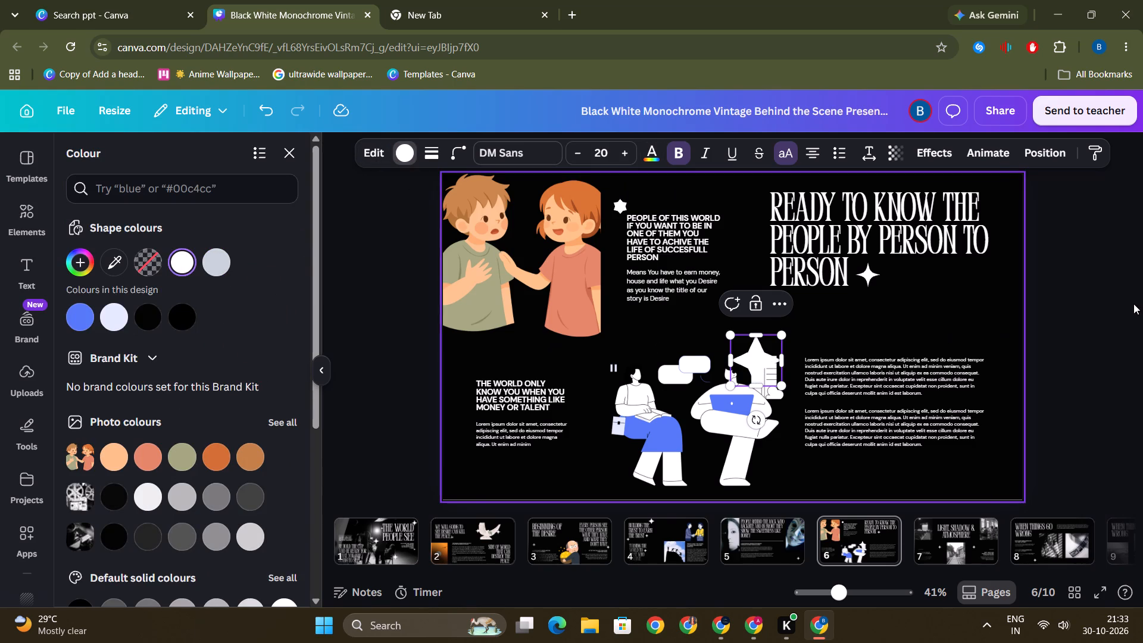
pyautogui.click(1133, 304)
pyautogui.click(1066, 294)
pyautogui.moveTo(767, 345); pyautogui.dragTo(639, 338)
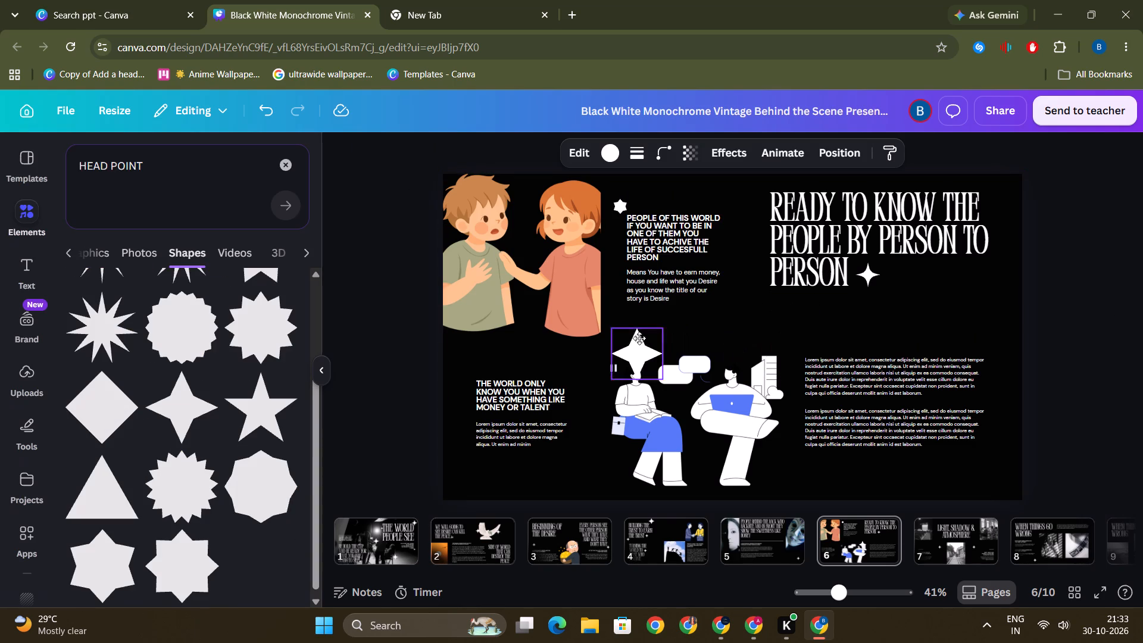
pyautogui.moveTo(639, 338); pyautogui.dragTo(477, 348)
pyautogui.moveTo(443, 340); pyautogui.dragTo(453, 352)
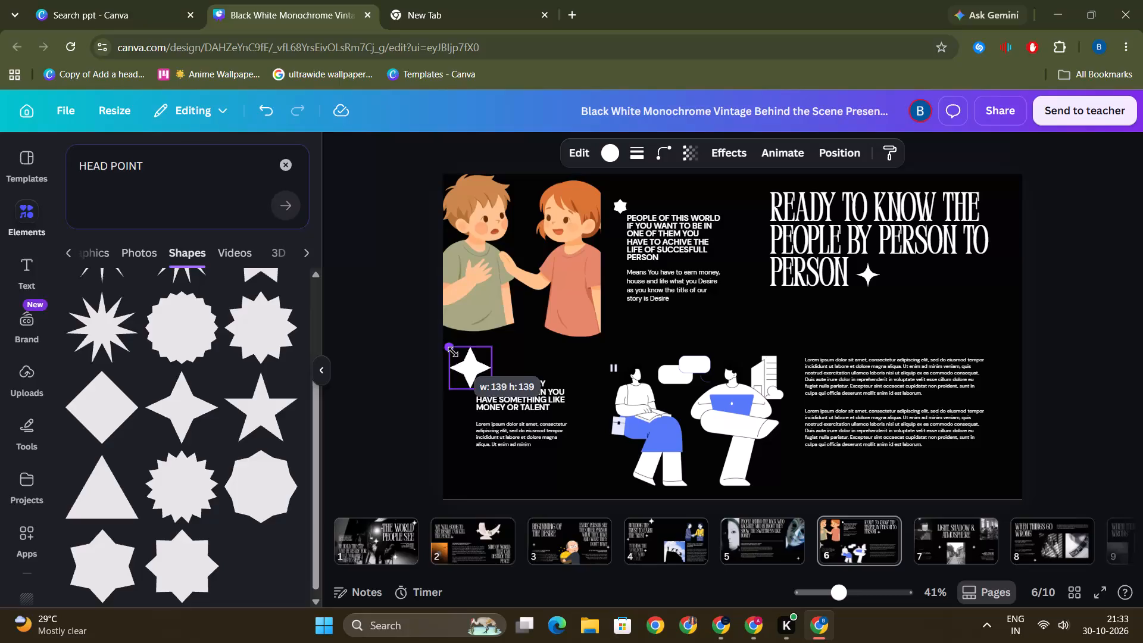
pyautogui.moveTo(453, 352); pyautogui.dragTo(466, 359)
pyautogui.moveTo(476, 372); pyautogui.dragTo(467, 372)
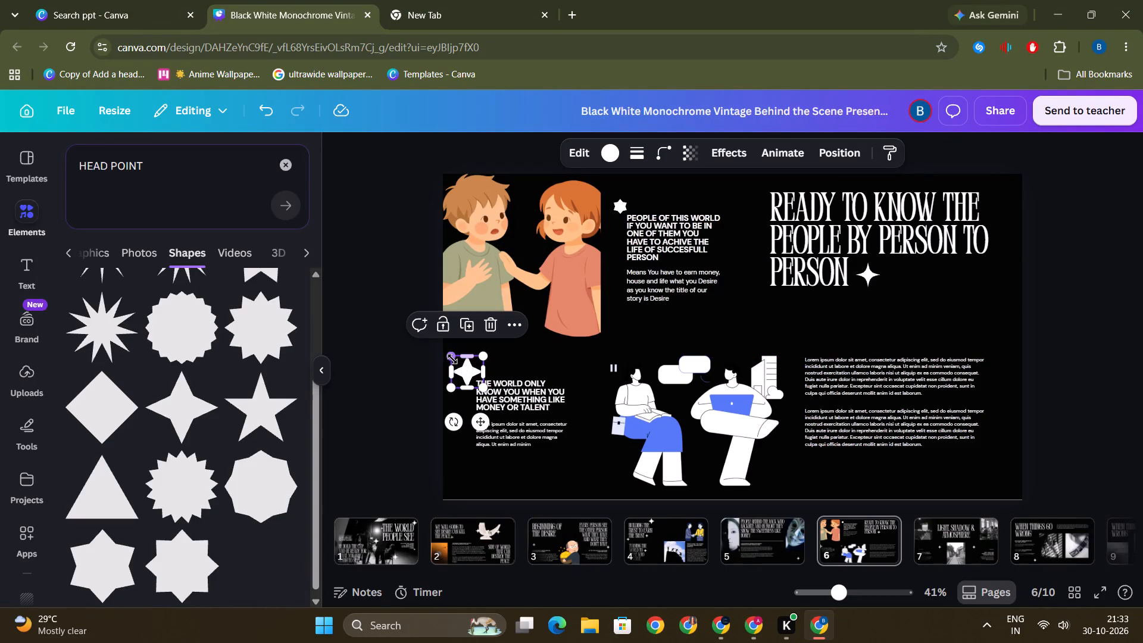
pyautogui.moveTo(449, 358); pyautogui.dragTo(459, 372)
pyautogui.click(474, 380)
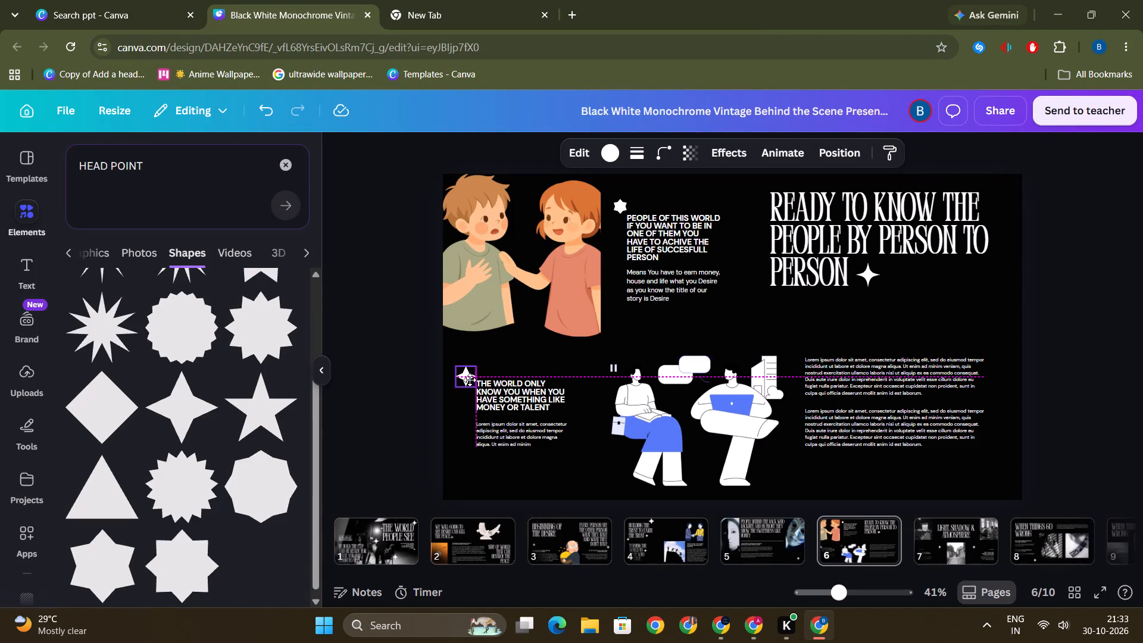
pyautogui.click(1090, 335)
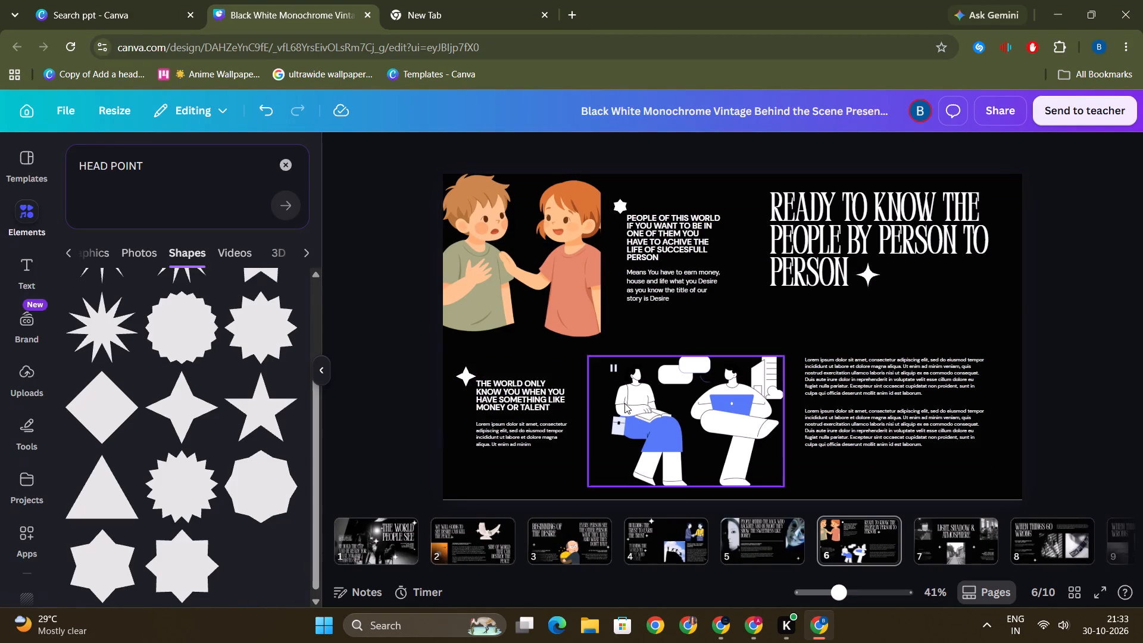
# Rotate the small star slightly and nudge it to sit just above and left of the "The world only know you" heading.
pyautogui.click(467, 377)
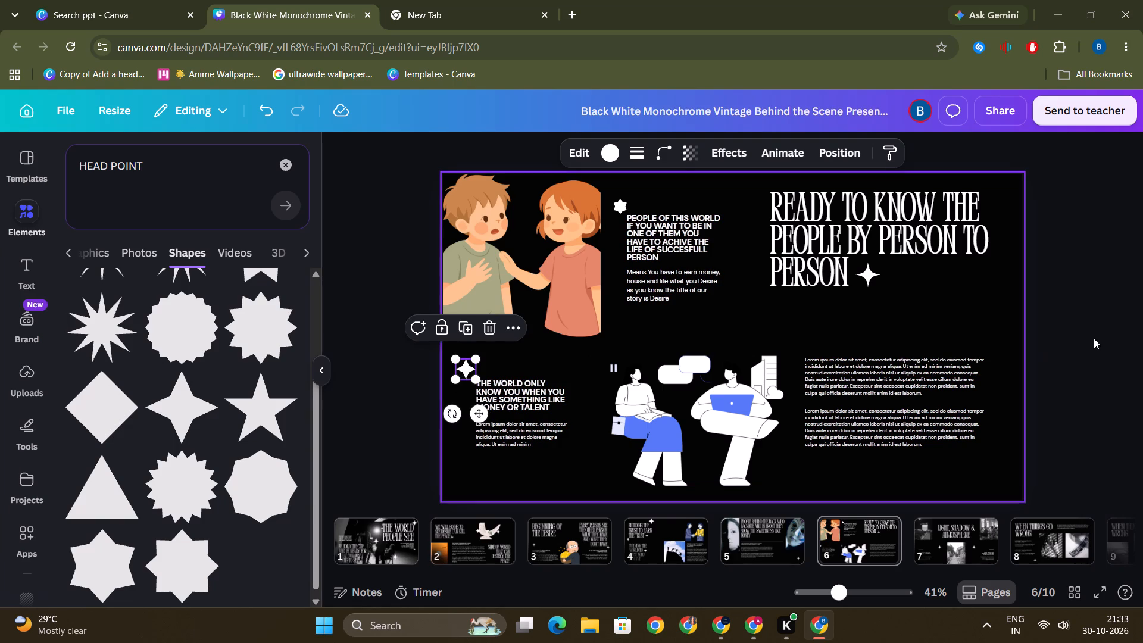
pyautogui.moveTo(478, 416); pyautogui.dragTo(483, 423)
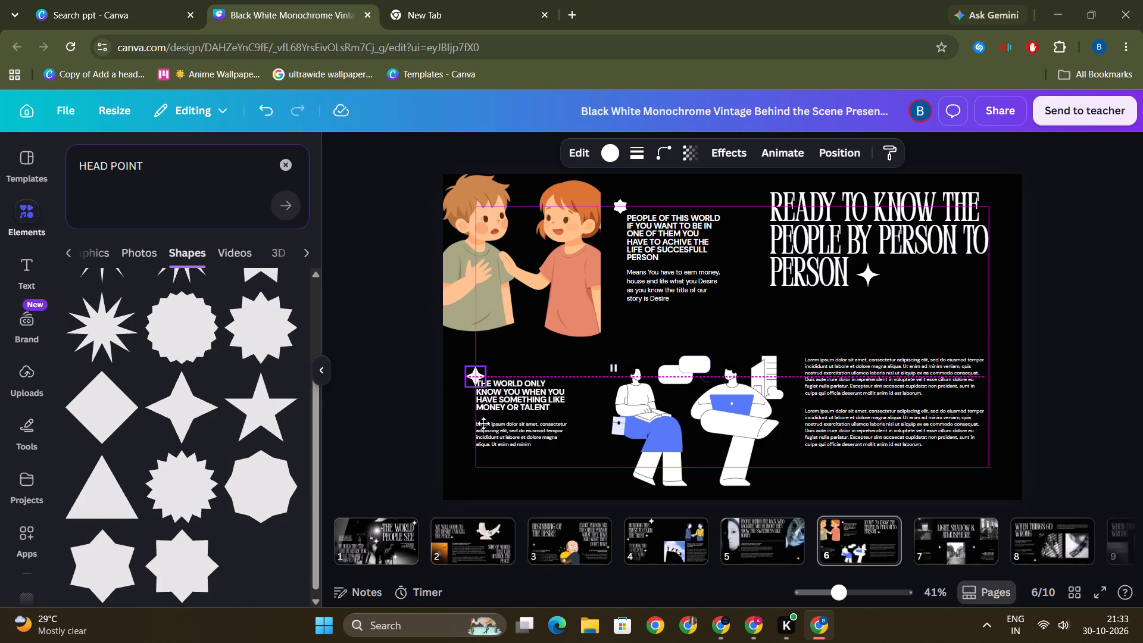
pyautogui.moveTo(483, 423); pyautogui.dragTo(483, 423)
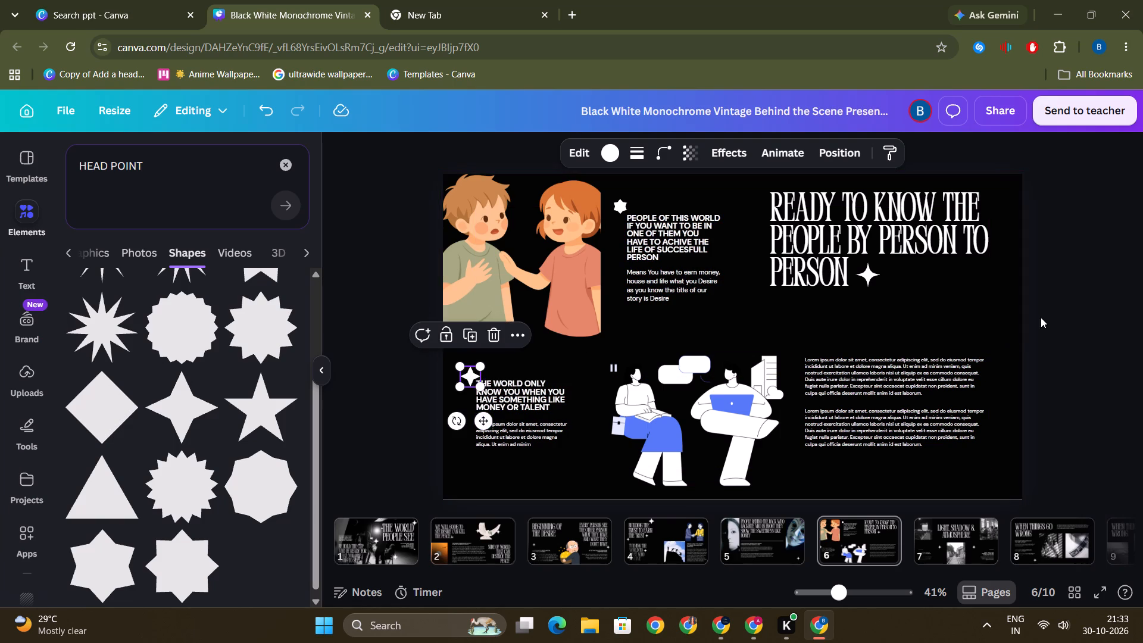
pyautogui.click(1041, 317)
pyautogui.click(500, 397)
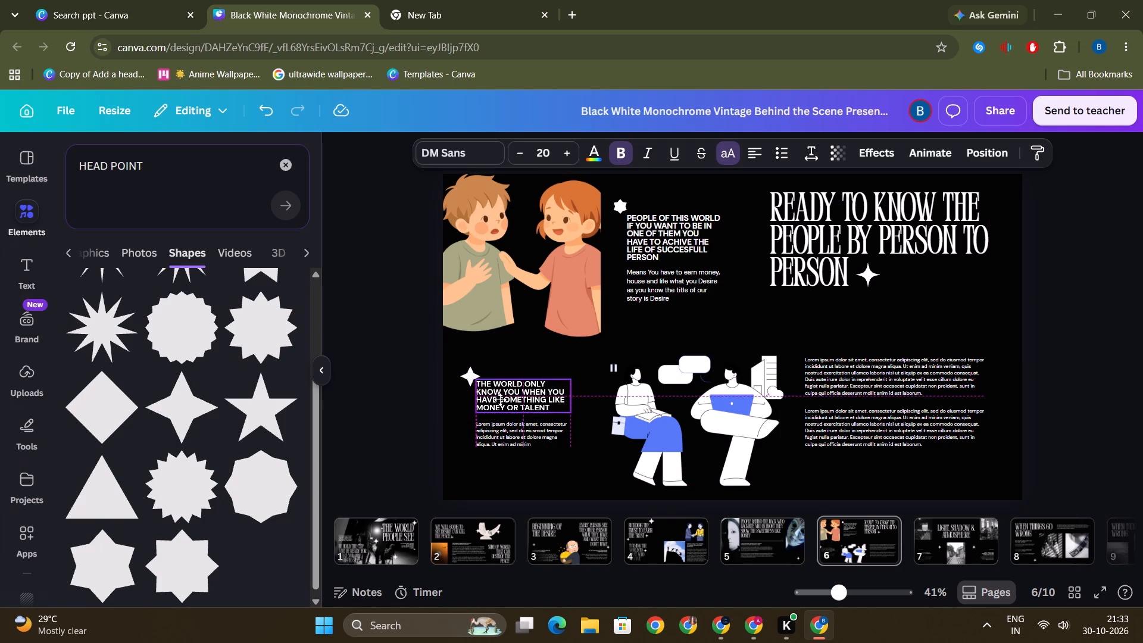
pyautogui.click(1046, 285)
pyautogui.click(476, 370)
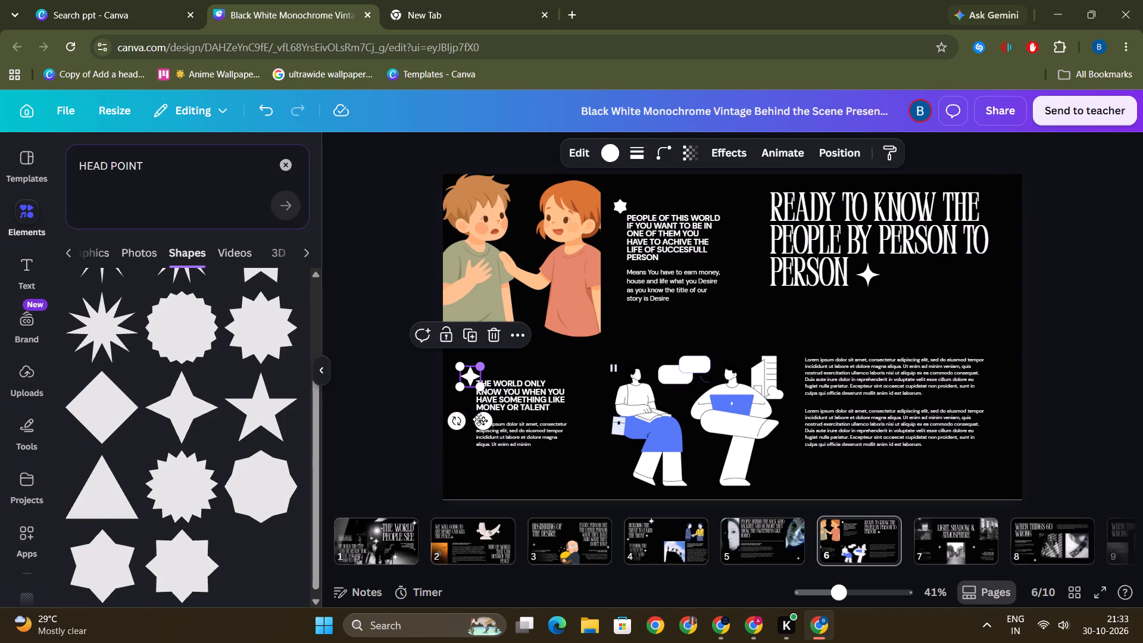
pyautogui.moveTo(460, 426); pyautogui.dragTo(455, 426)
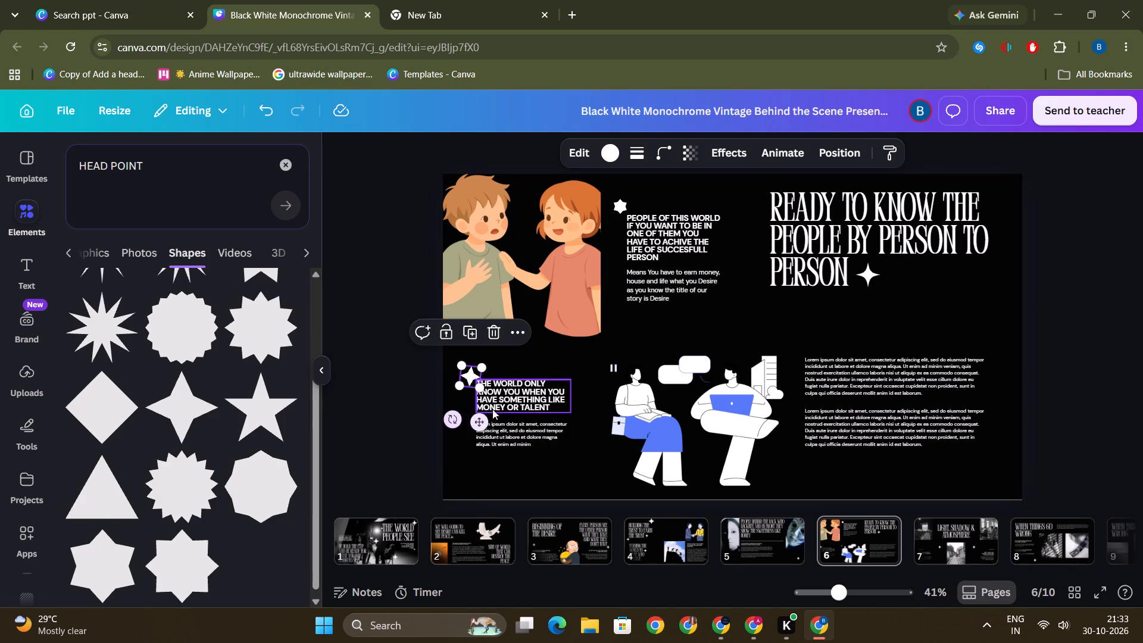
pyautogui.click(485, 414)
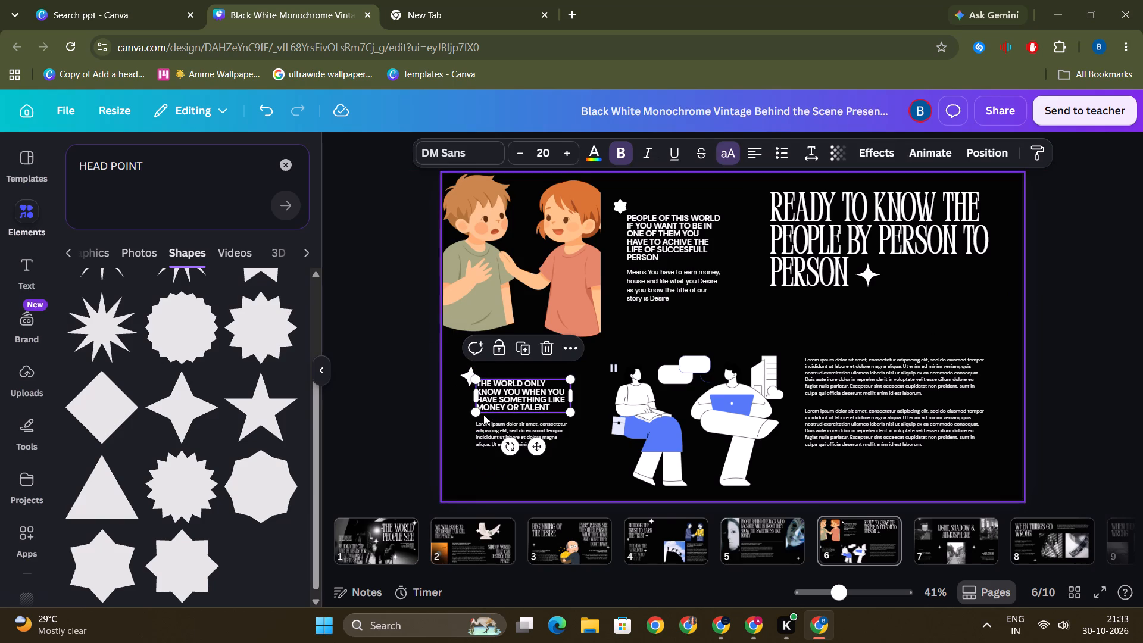
pyautogui.click(470, 365)
pyautogui.click(466, 375)
pyautogui.moveTo(474, 376); pyautogui.dragTo(473, 376)
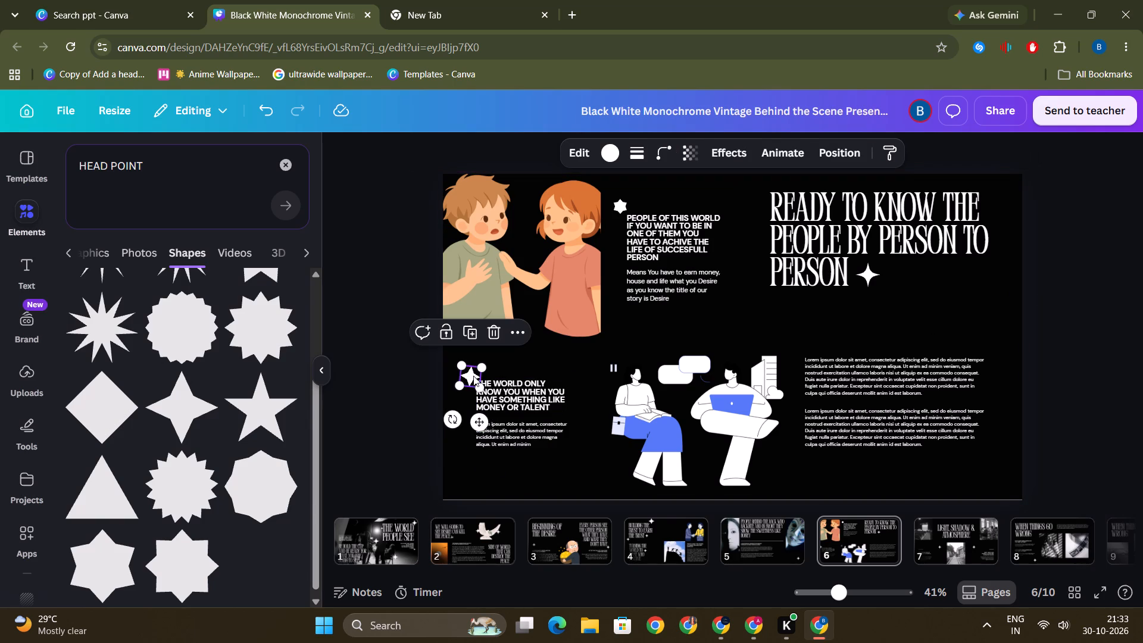
pyautogui.moveTo(473, 376); pyautogui.dragTo(473, 369)
pyautogui.click(1058, 346)
# Widen the "The world only know you" heading's text box to about 343, aligning its left edge with the paragraph below.
pyautogui.click(503, 394)
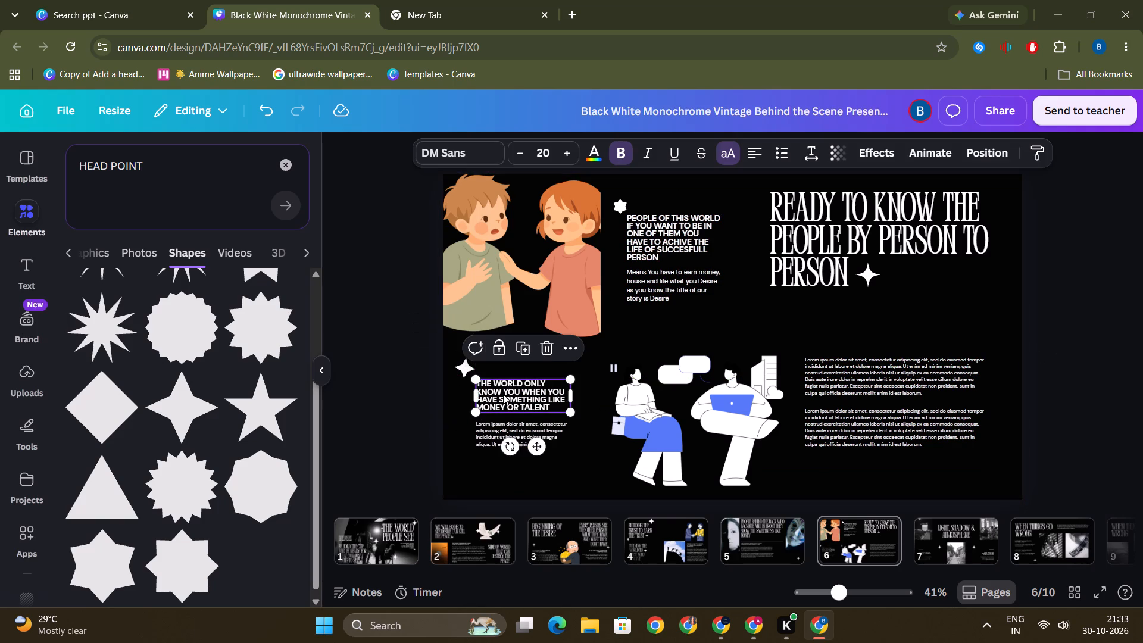
pyautogui.moveTo(570, 398); pyautogui.dragTo(576, 397)
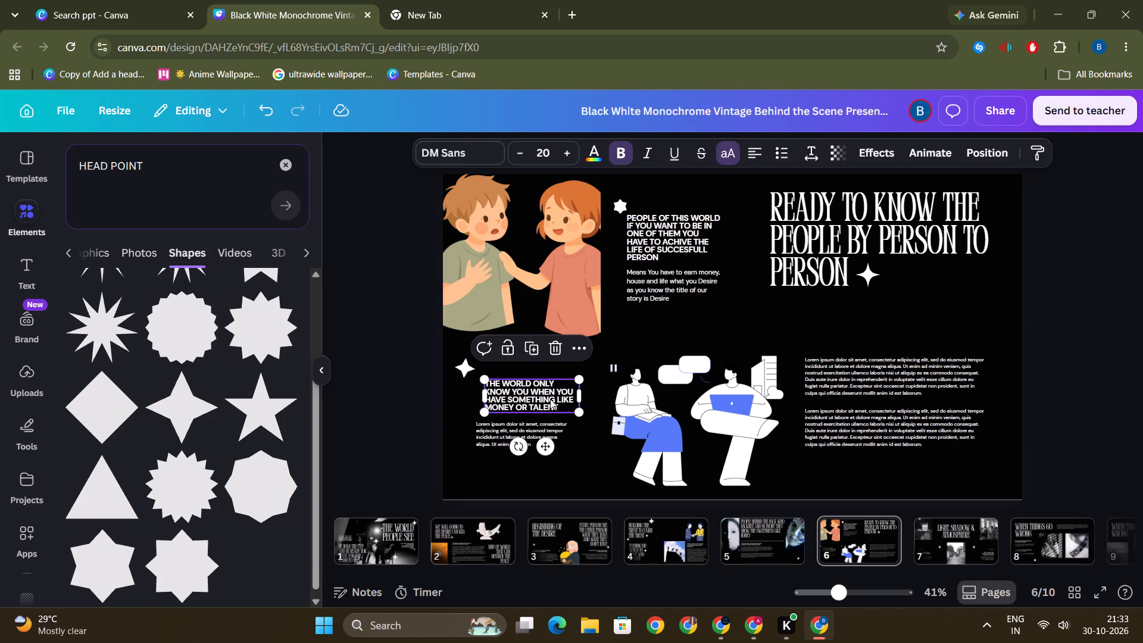
pyautogui.click(485, 396)
pyautogui.moveTo(484, 396); pyautogui.dragTo(471, 396)
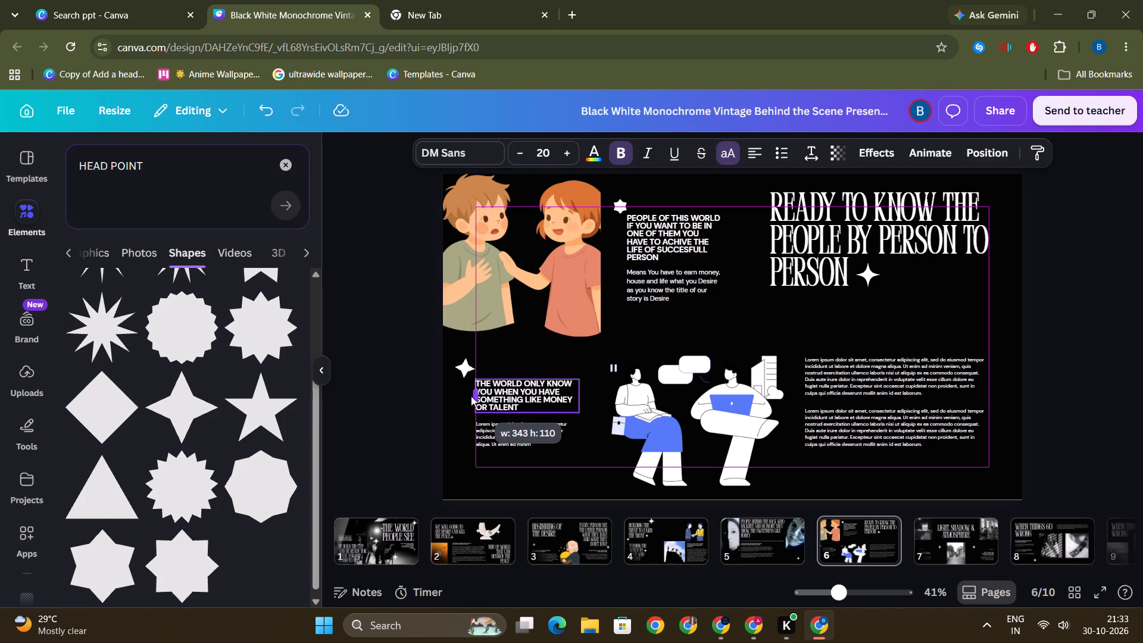
pyautogui.moveTo(471, 396); pyautogui.dragTo(473, 394)
pyautogui.click(1055, 324)
# On slide 7, replace the title "Light, shadow & atmosphere" with "Money the most important role of".
pyautogui.click(534, 441)
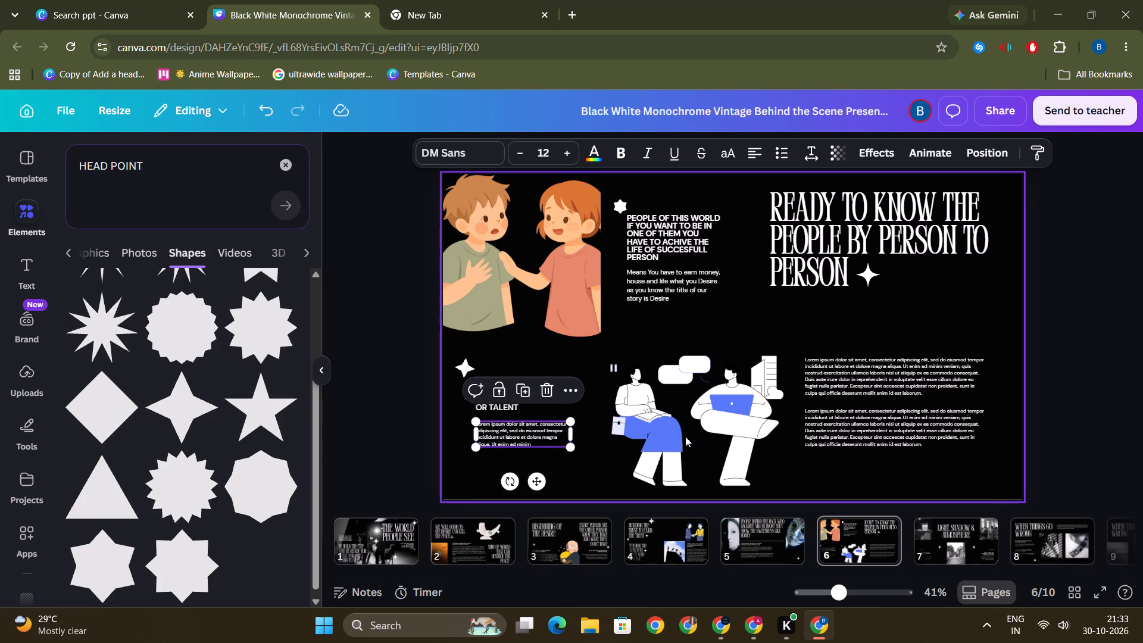
pyautogui.scroll(-1, 749, 432)
pyautogui.click(838, 541)
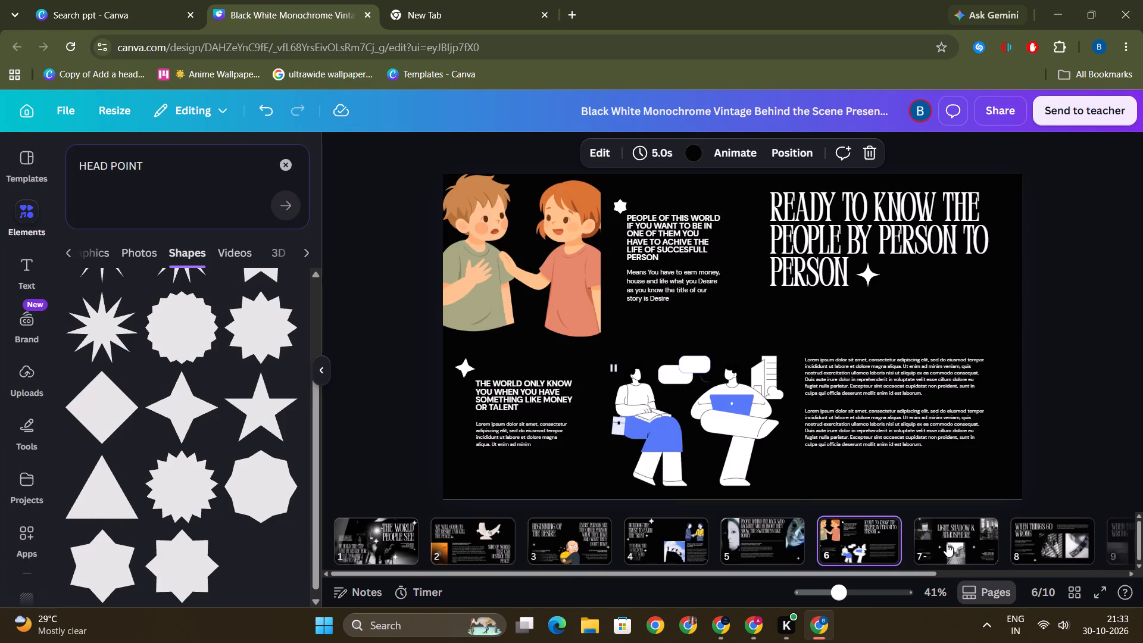
pyautogui.click(947, 544)
pyautogui.click(747, 248)
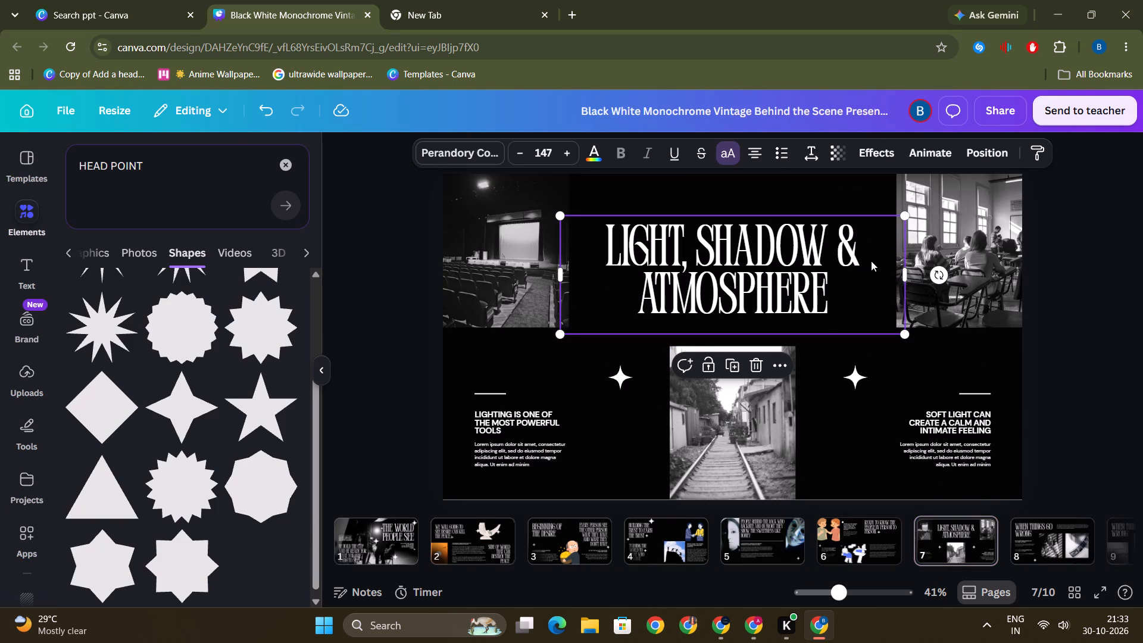
pyautogui.click(871, 261)
pyautogui.press('BackSpace')
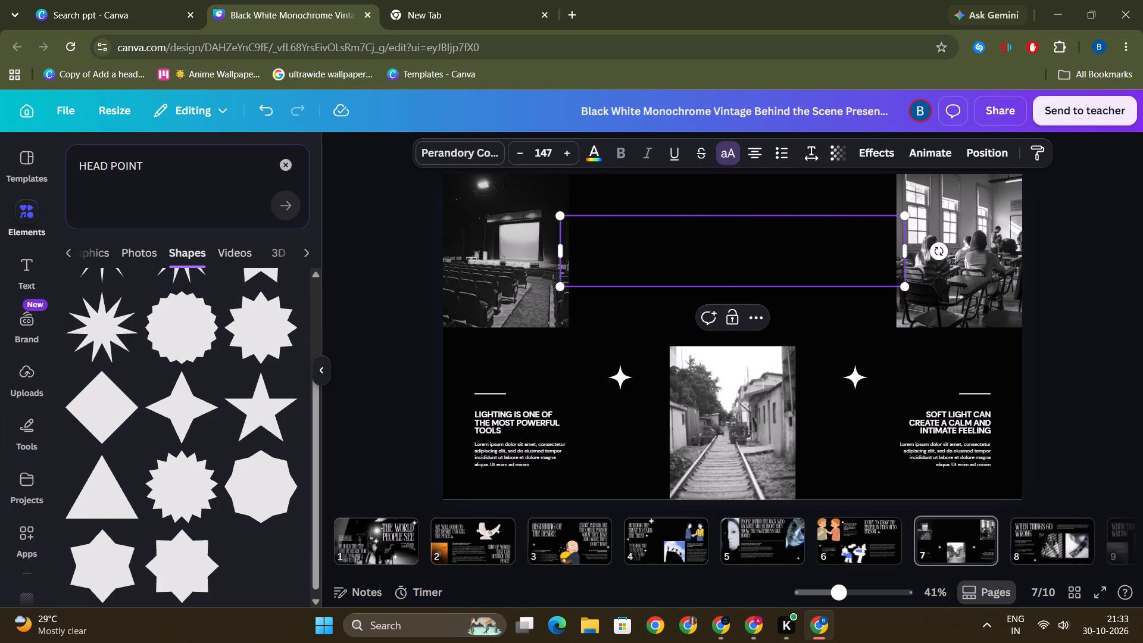
pyautogui.write('MOEN')
pyautogui.press('BackSpace')
pyautogui.press('BackSpace')
pyautogui.write('NEY')
pyautogui.press('space')
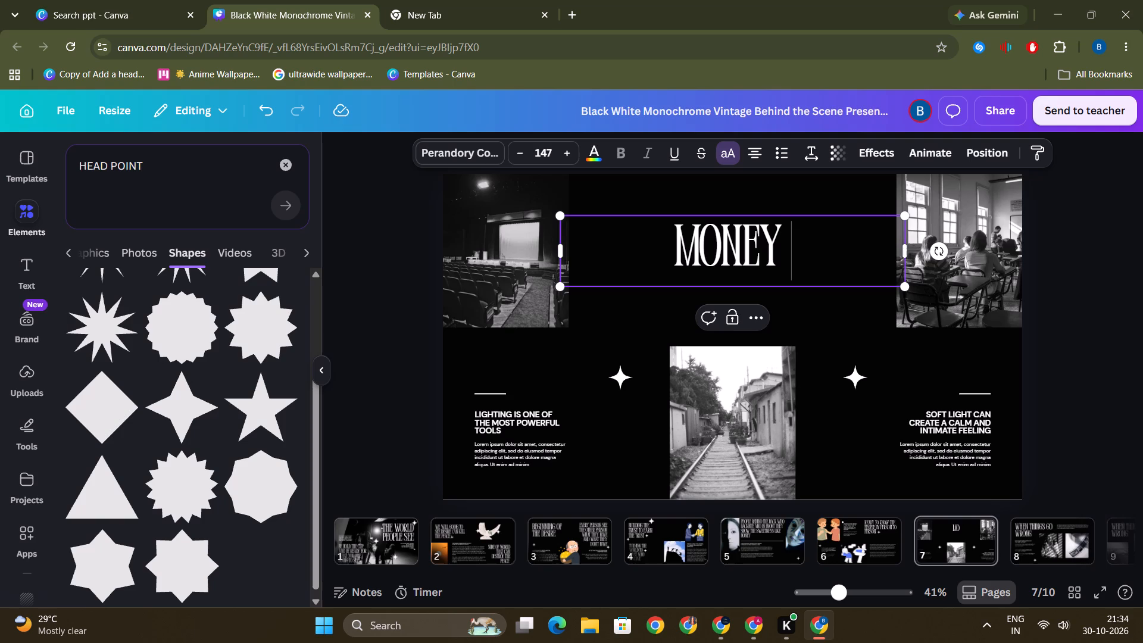
pyautogui.write('THE MOST INM')
pyautogui.press('BackSpace')
pyautogui.press('BackSpace')
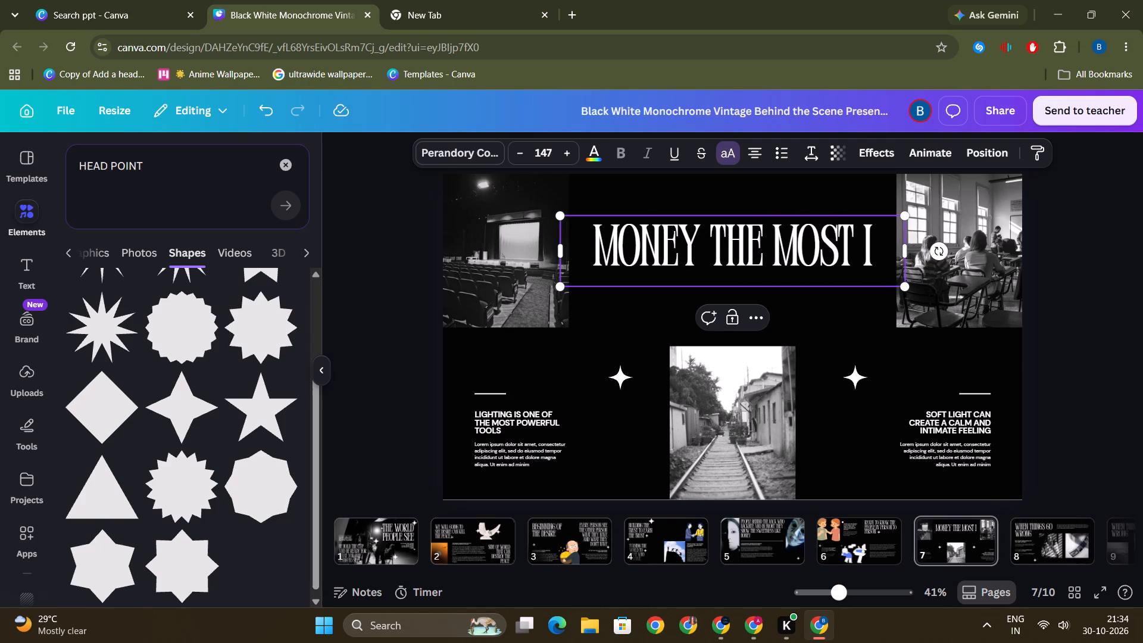
pyautogui.write('M[')
pyautogui.press('BackSpace')
pyautogui.write('PORT')
pyautogui.write('ANT ROLE OF OY')
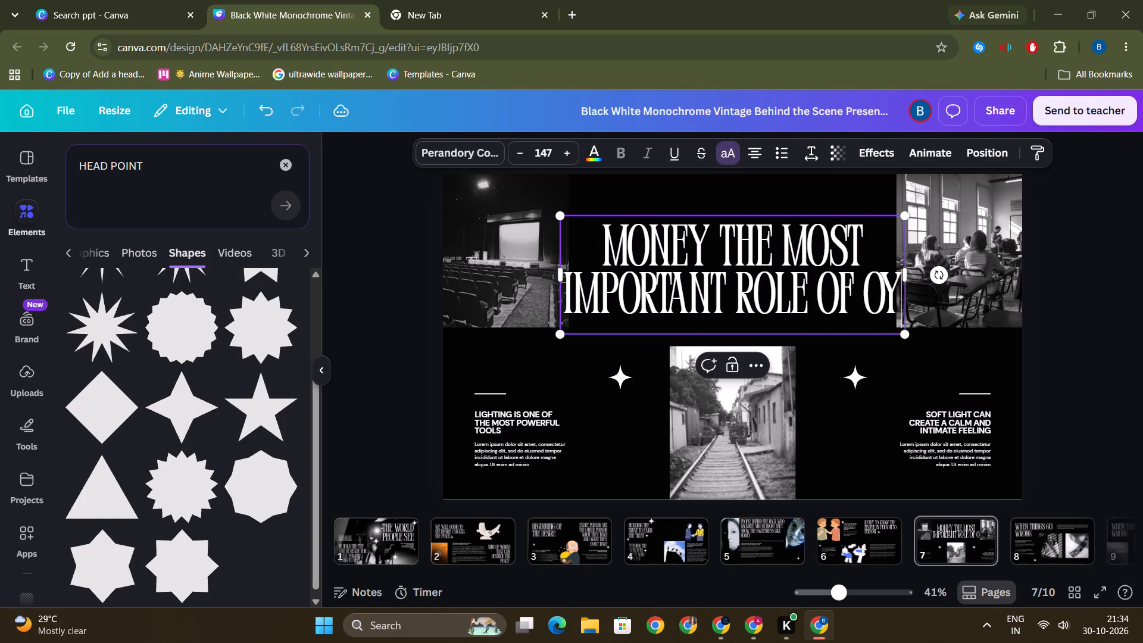
# Complete the slide 7 title with "everyone life", removing the stray letters at its end.
pyautogui.press('BackSpace')
pyautogui.press('BackSpace')
pyautogui.write('EVERYOE')
pyautogui.press('BackSpace')
pyautogui.write('NE ;I')
pyautogui.press('BackSpace')
pyautogui.press('BackSpace')
pyautogui.write('LIFE')
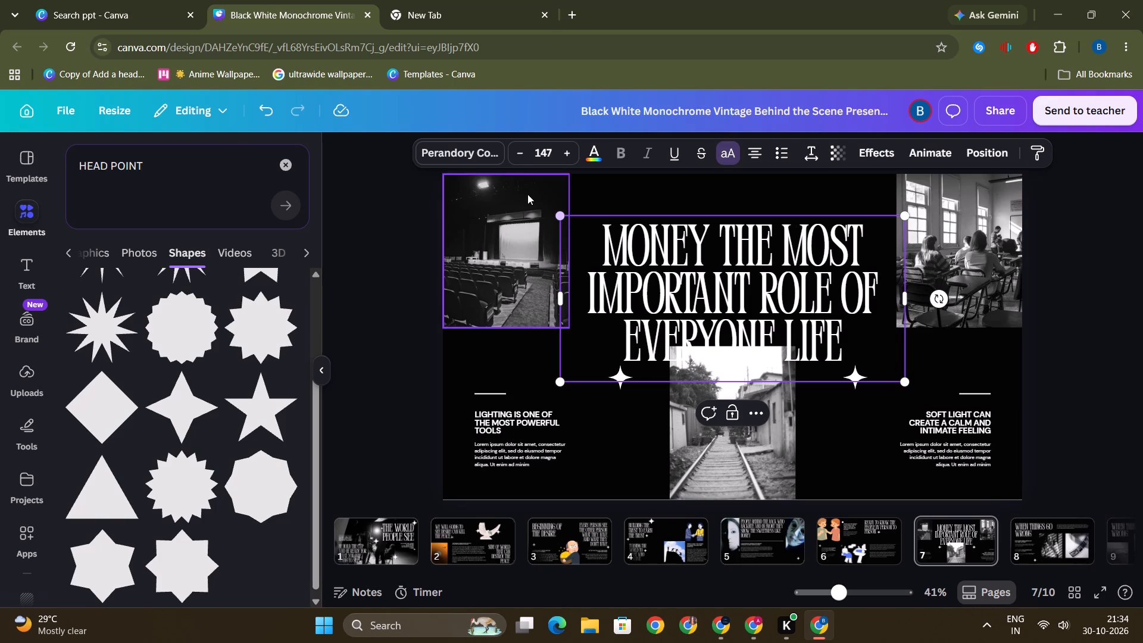
# Reduce the slide 7 title's font size to 120 and move the title up, clear of the railway photo.
pyautogui.tripleClick(517, 161)
pyautogui.tripleClick(517, 159)
pyautogui.tripleClick(517, 159)
pyautogui.click(517, 159)
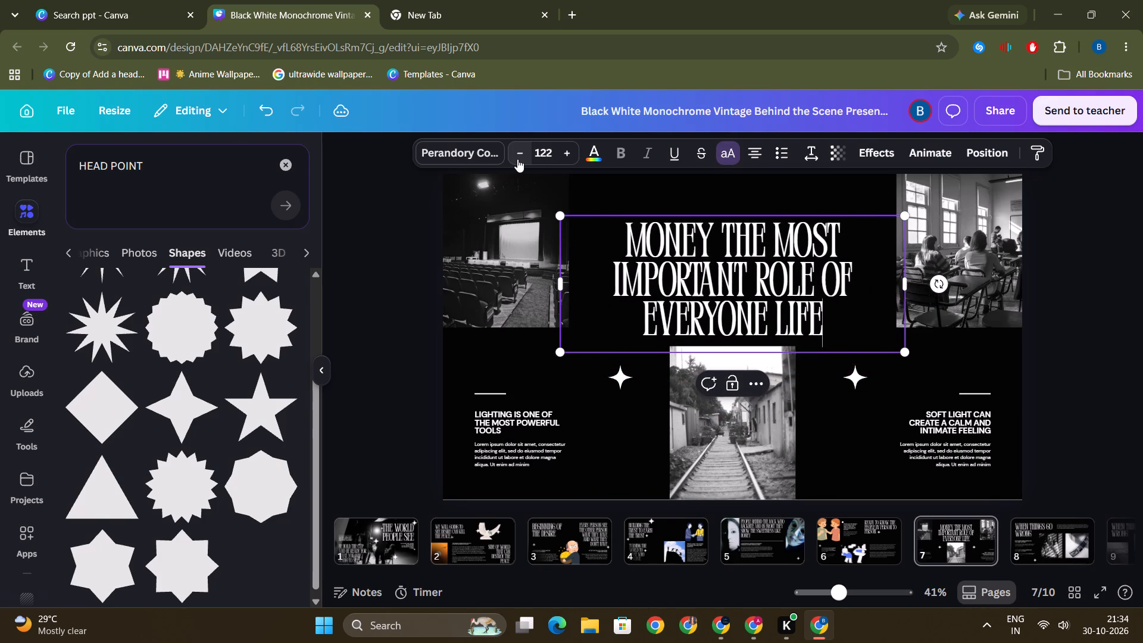
pyautogui.click(1108, 293)
pyautogui.moveTo(808, 285); pyautogui.dragTo(794, 271)
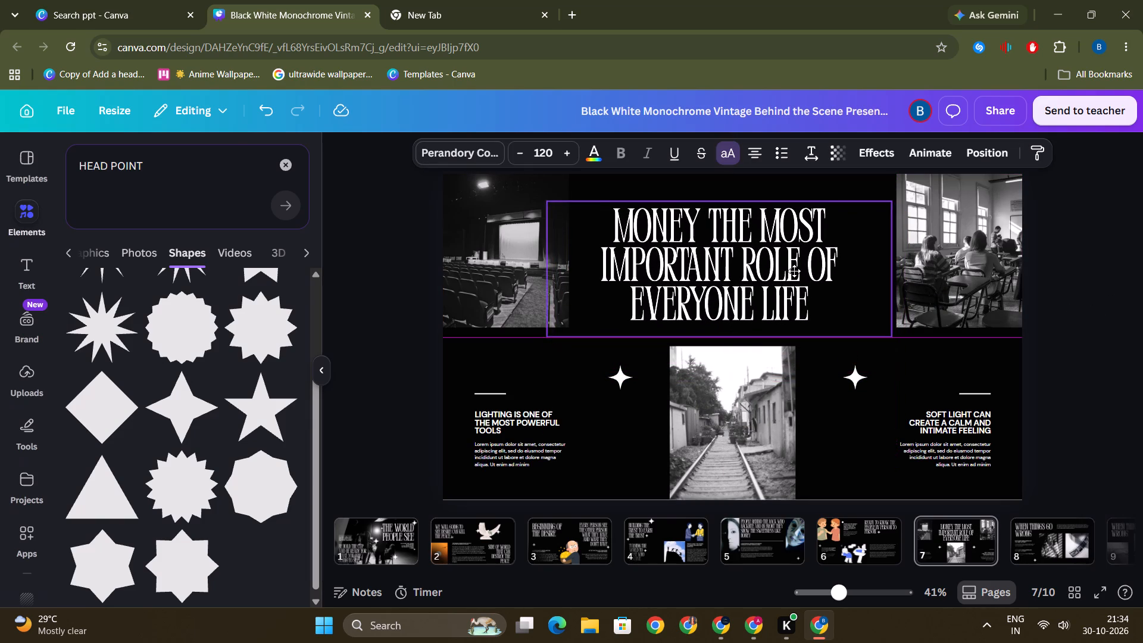
pyautogui.moveTo(794, 271); pyautogui.dragTo(792, 260)
# Search the elements for "MONEY" photos and replace slide 7's theatre photo with the scattered hundred-dollar bills photo.
pyautogui.click(527, 267)
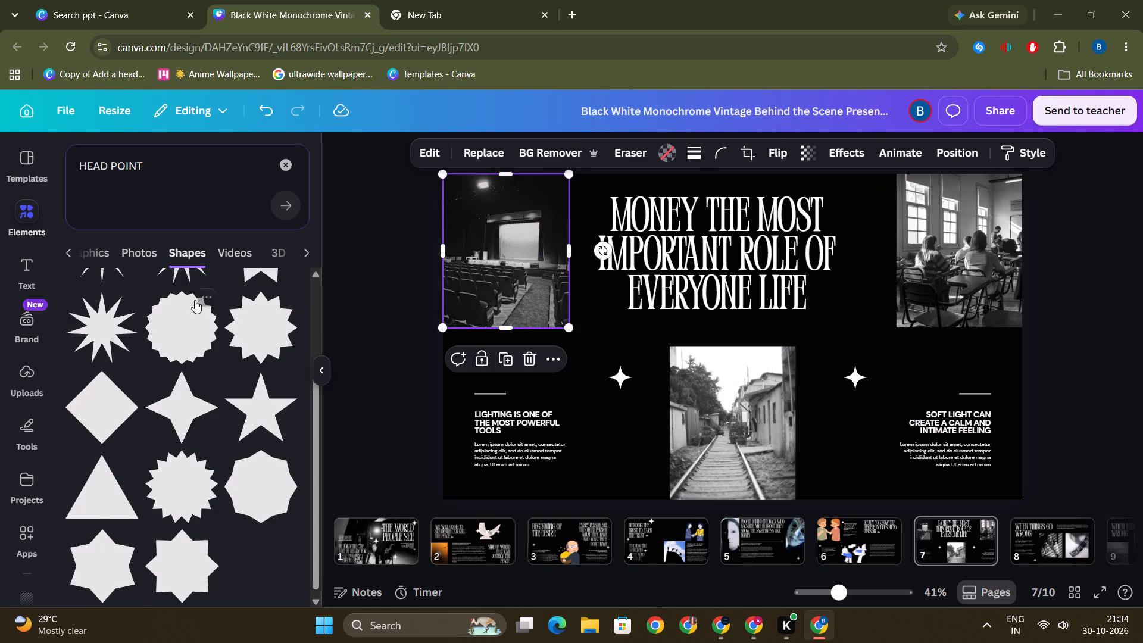
pyautogui.click(289, 171)
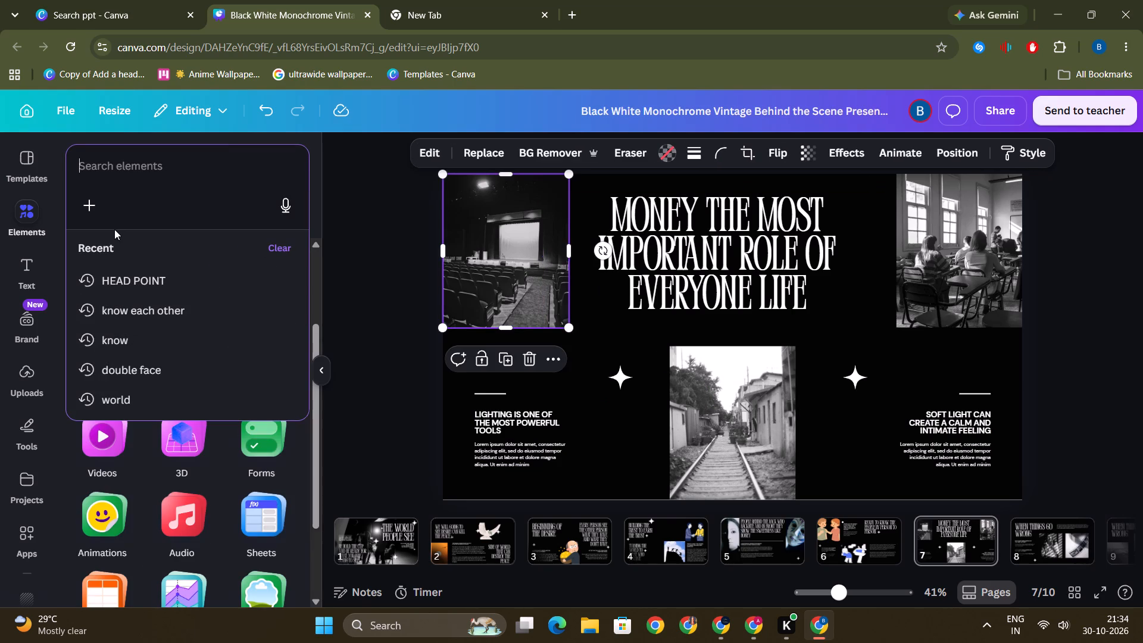
pyautogui.write('MONEY')
pyautogui.press('Return')
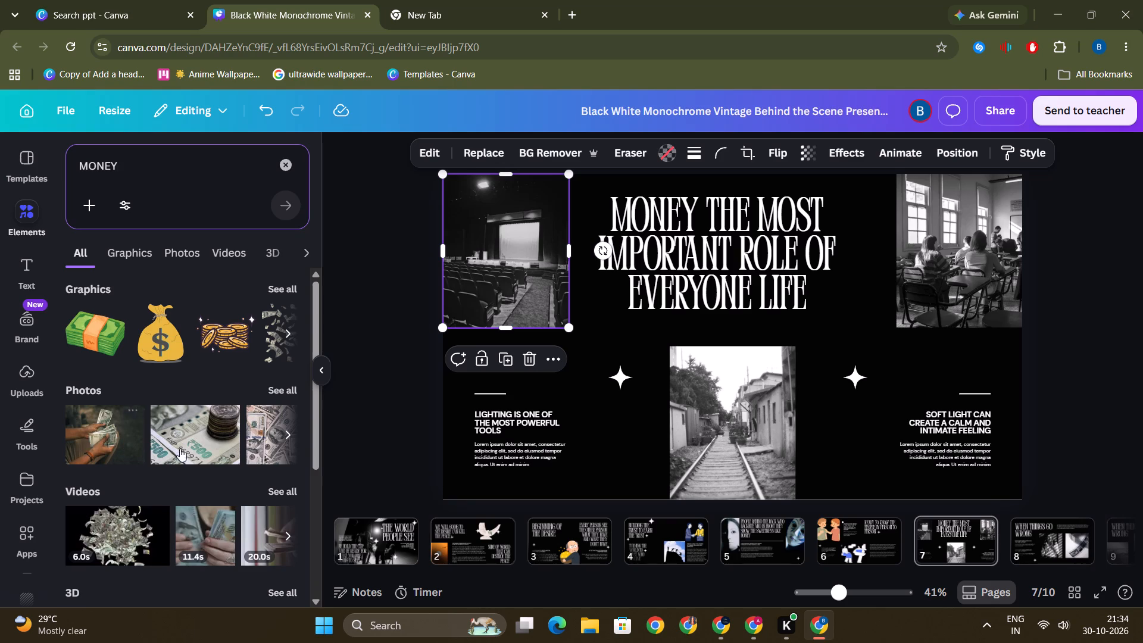
pyautogui.click(296, 393)
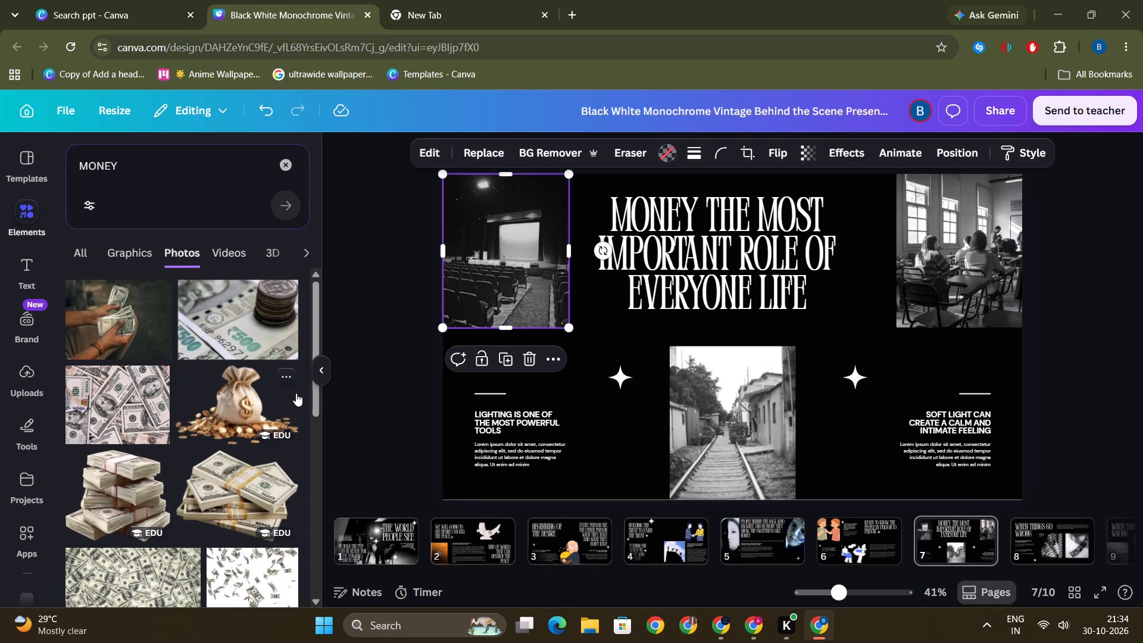
pyautogui.scroll(-1, 162, 430)
pyautogui.moveTo(109, 337); pyautogui.dragTo(469, 267)
# Replace the classroom photo on slide 7 with the photo of banded dollar bundles.
pyautogui.scroll(-5, 163, 495)
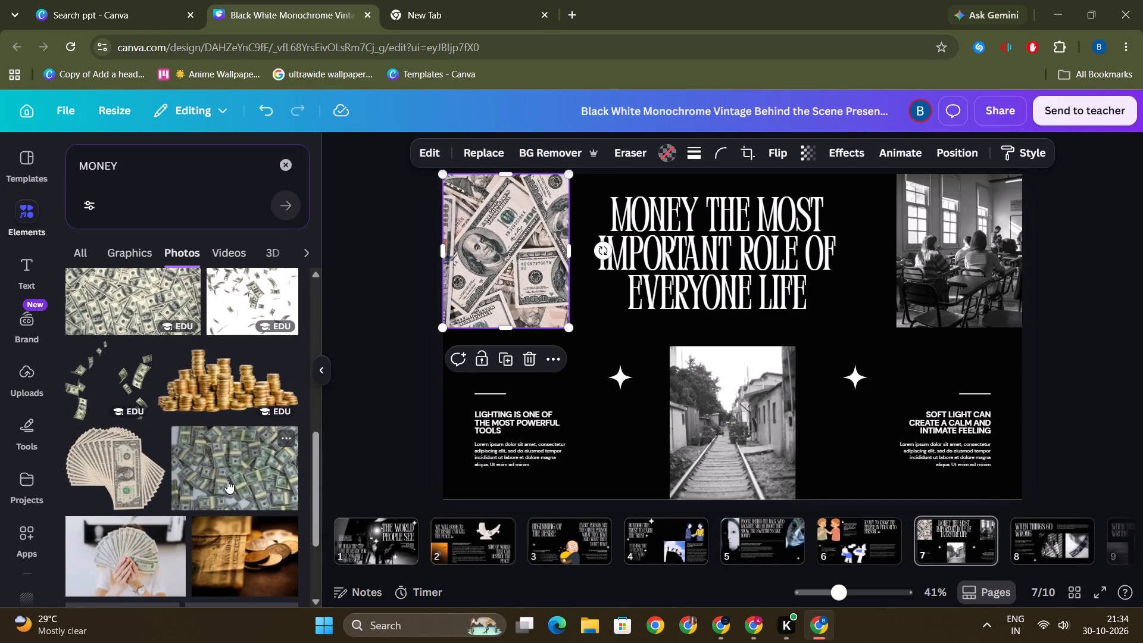
pyautogui.moveTo(228, 482); pyautogui.dragTo(957, 265)
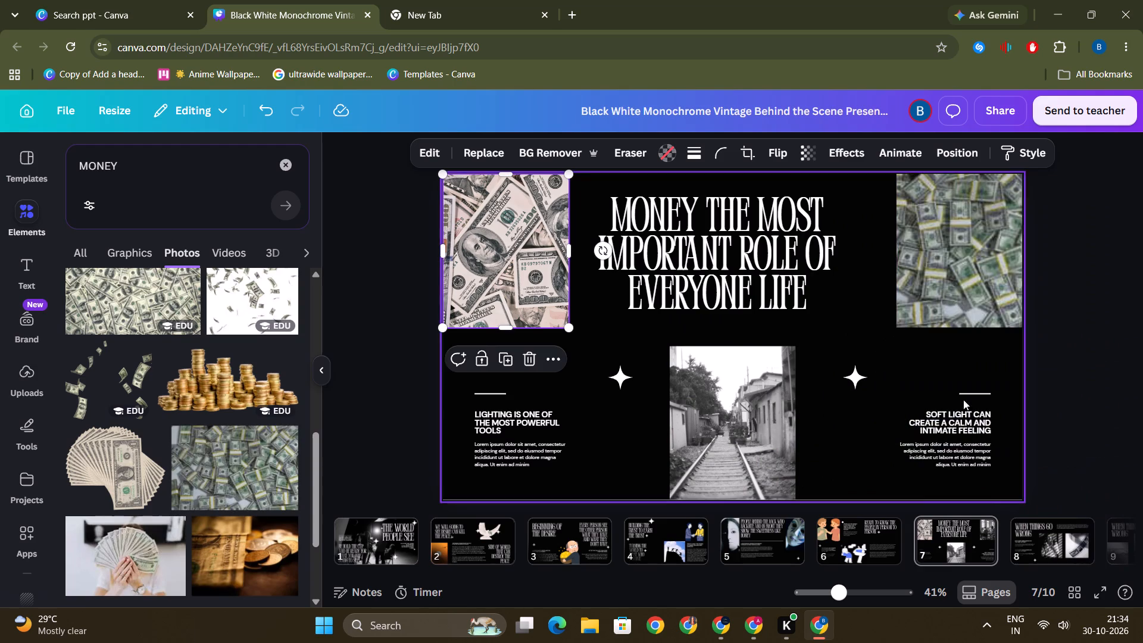
pyautogui.click(1076, 357)
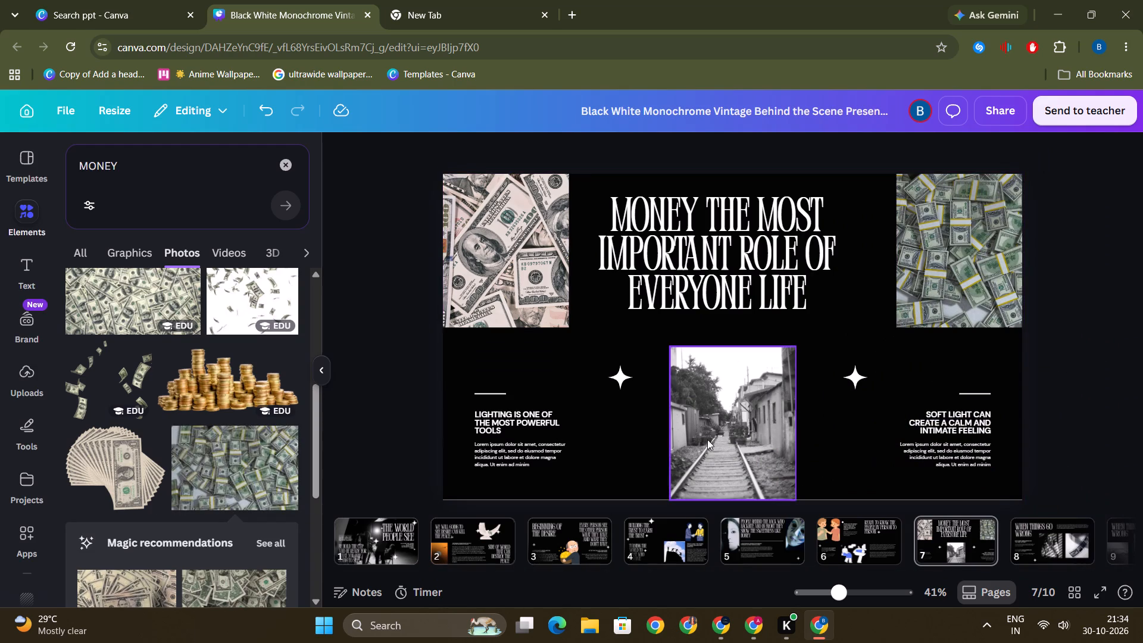
# Replace the railway photo on slide 7 with the dark golden photo of a banknote and coins.
pyautogui.scroll(-3, 249, 461)
pyautogui.moveTo(249, 479); pyautogui.dragTo(522, 474)
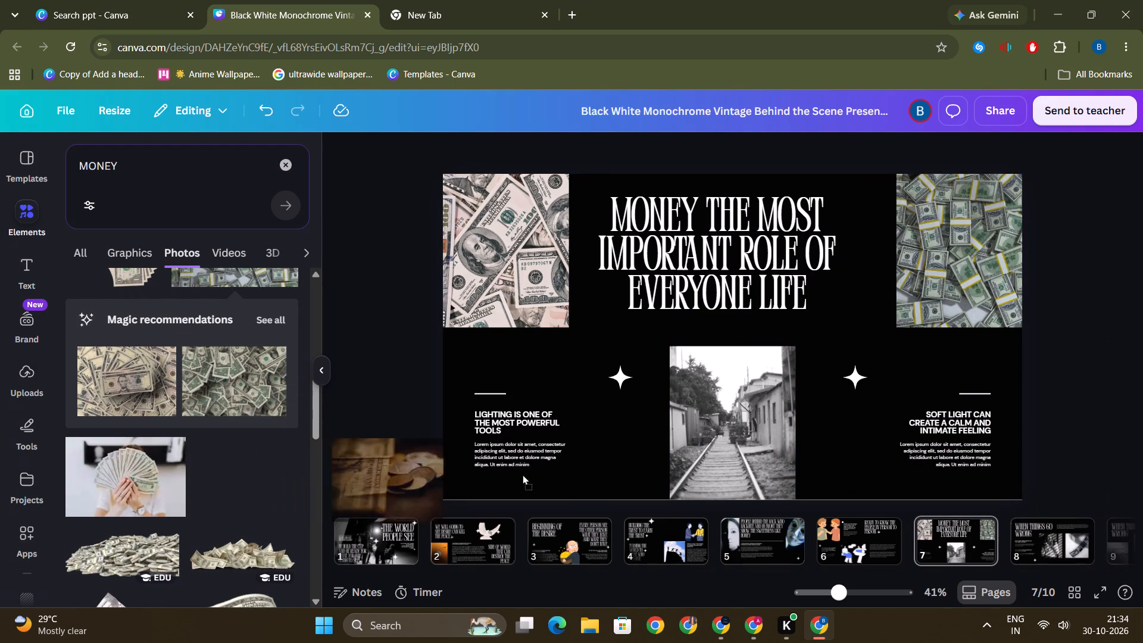
pyautogui.moveTo(522, 474); pyautogui.dragTo(719, 439)
pyautogui.click(1112, 340)
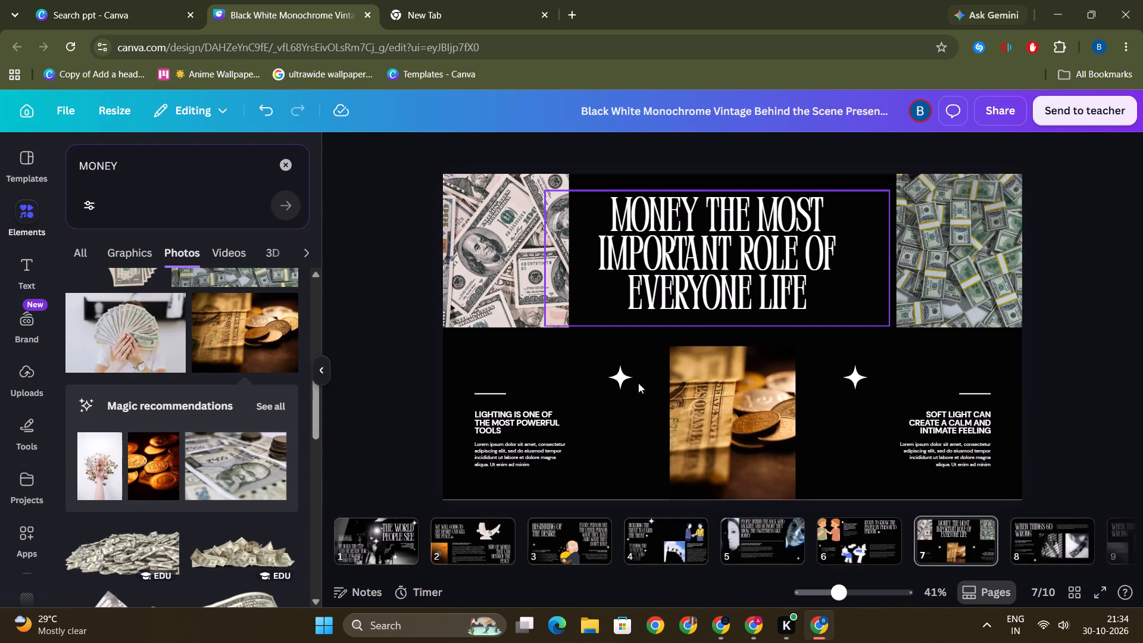
# Replace the "Lighting is one of the most powerful tools" subheading with "Money is everything for peace".
pyautogui.click(498, 420)
pyautogui.click(521, 419)
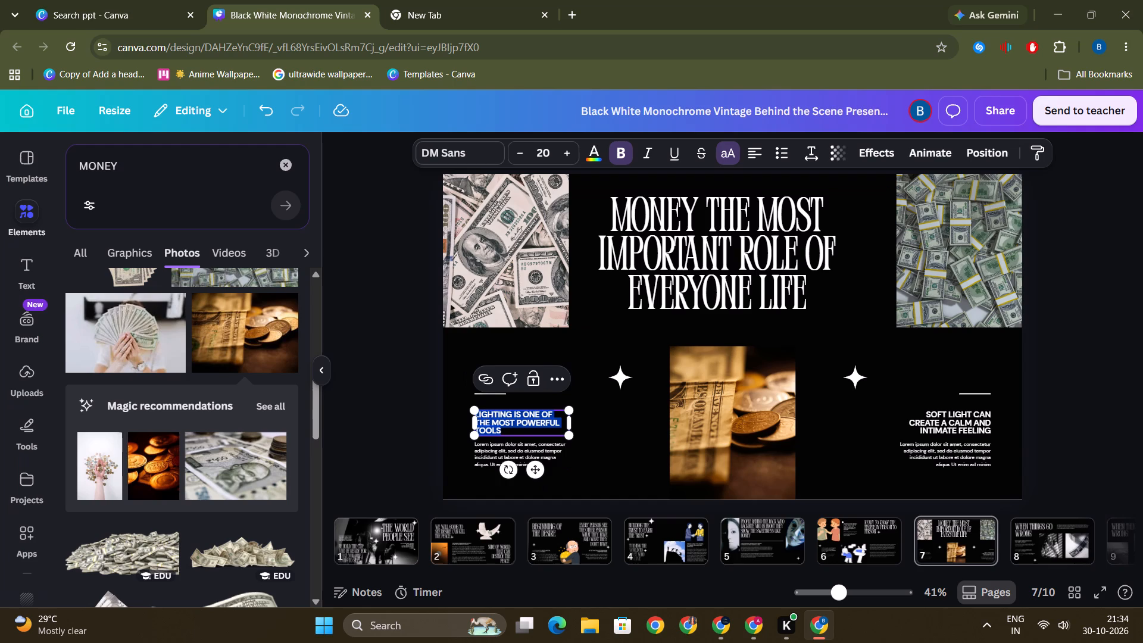
pyautogui.press('BackSpace')
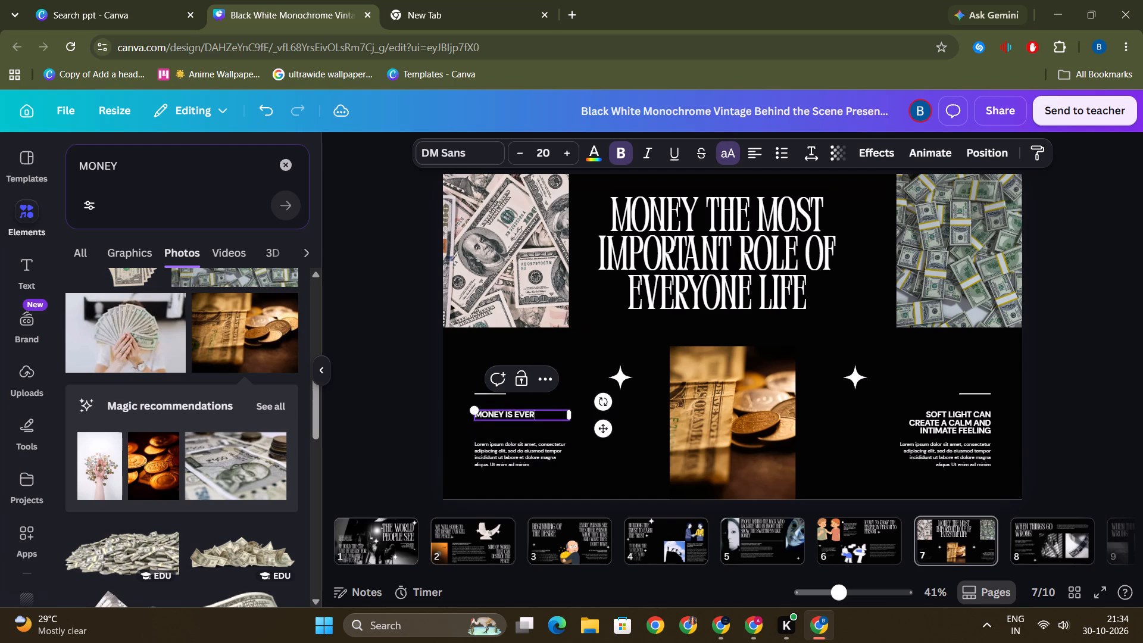
pyautogui.press('BackSpace')
pyautogui.write('ything fo')
pyautogui.press('space')
pyautogui.press('BackSpace')
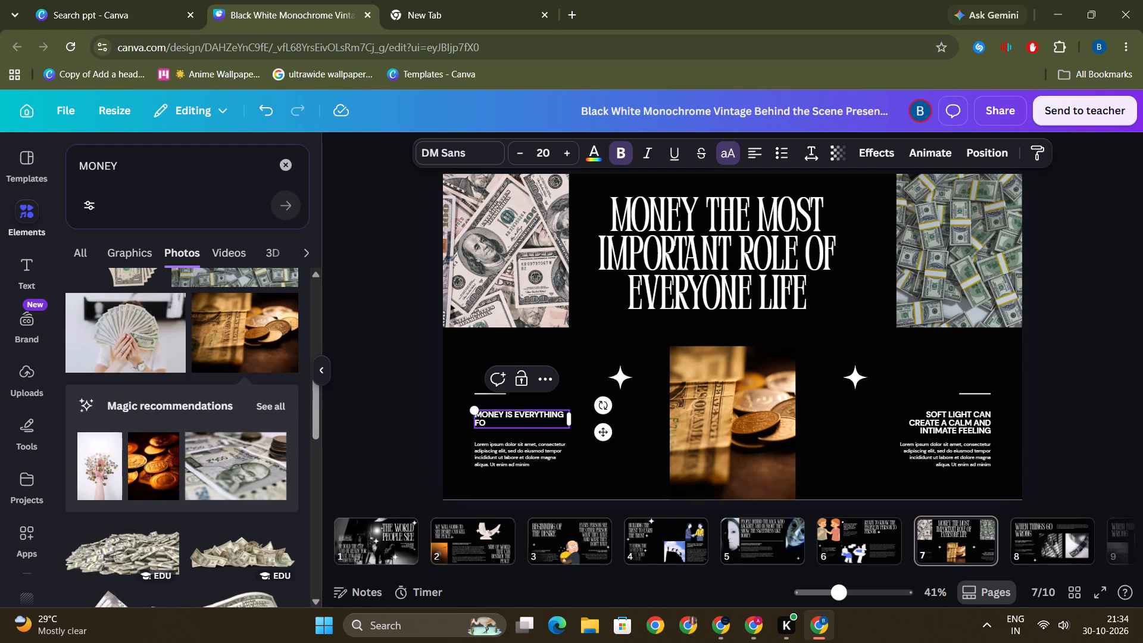
pyautogui.write('r peace fu')
pyautogui.press('BackSpace')
pyautogui.press('BackSpace')
pyautogui.press('BackSpace')
# Extend the "Money is everything for peace" subheading so its ending reads "peacefull life".
pyautogui.write('full liuke')
pyautogui.press('BackSpace')
pyautogui.press('BackSpace')
pyautogui.press('BackSpace')
pyautogui.write('ke')
pyautogui.press('space')
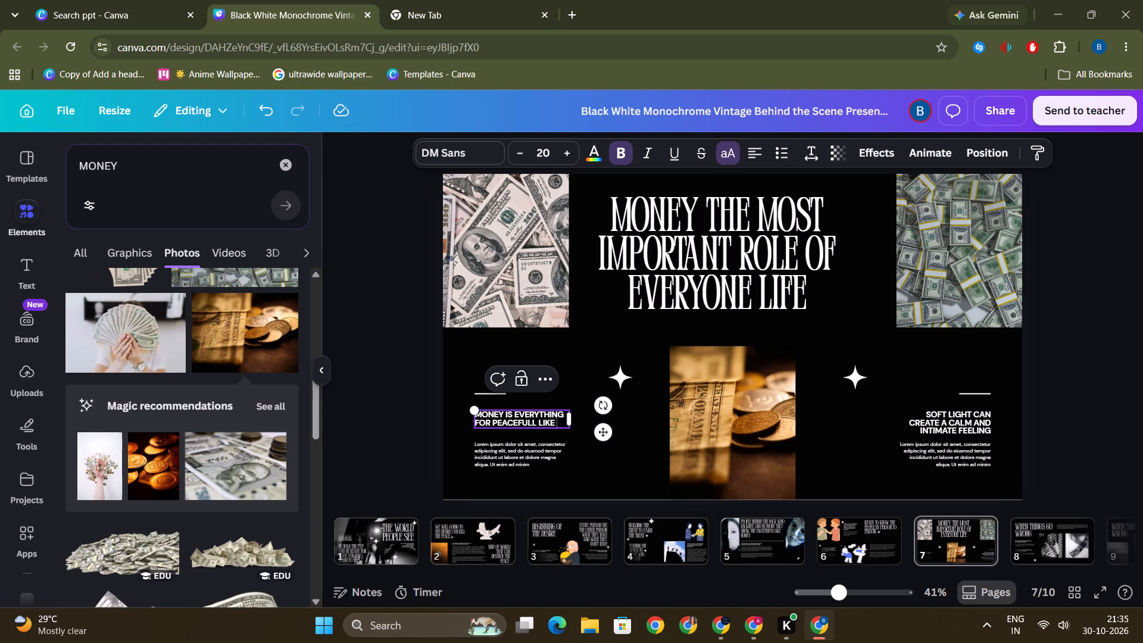
pyautogui.write('in')
pyautogui.press('BackSpace')
pyautogui.press('BackSpace')
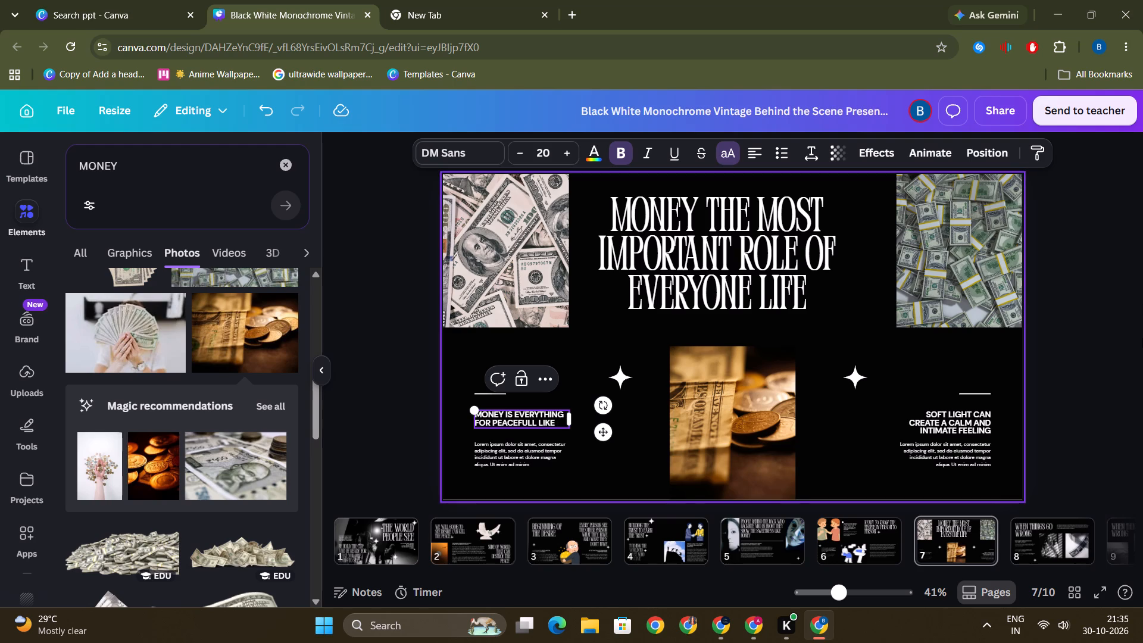
pyautogui.press('BackSpace')
pyautogui.press('BackSpace')
pyautogui.press('BackSpace')
pyautogui.press('BackSpace')
pyautogui.press('BackSpace')
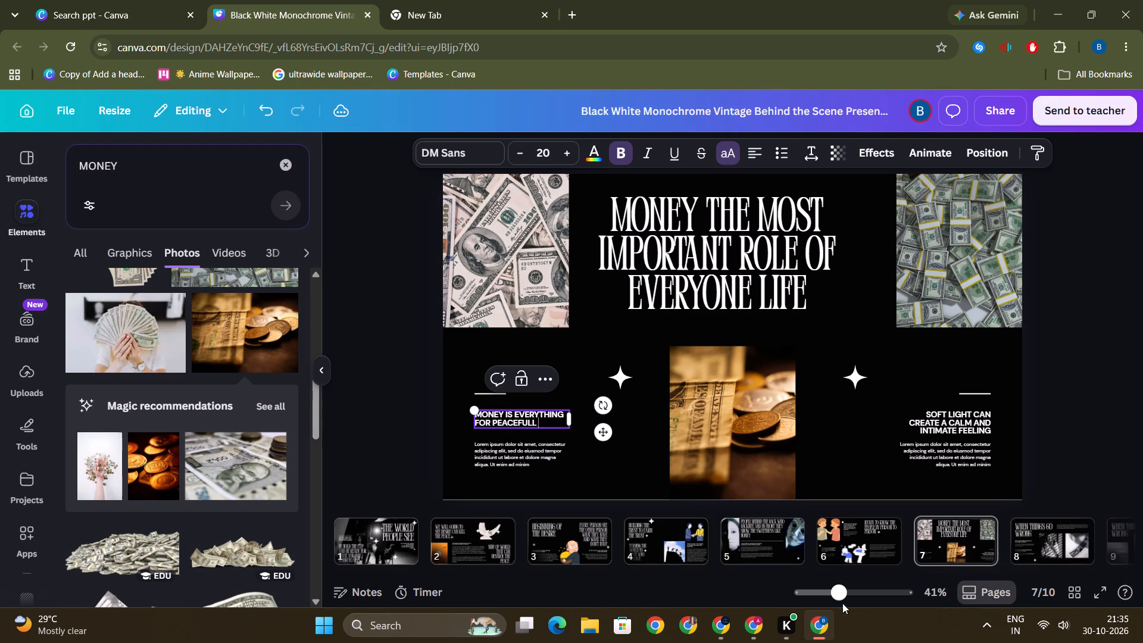
pyautogui.press('BackSpace')
pyautogui.press('space')
pyautogui.write('li')
pyautogui.press('BackSpace')
pyautogui.write('ife')
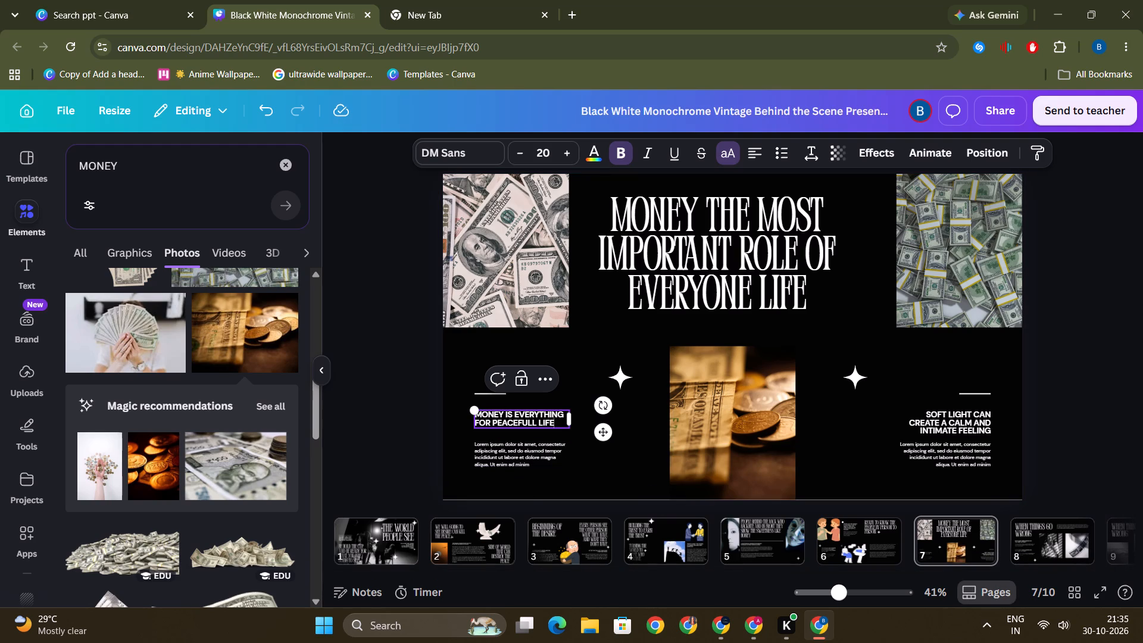
# Correct "peacefull" to "peaceful" in the "Money is everything" subheading, keeping a space before "life".
pyautogui.click(530, 420)
pyautogui.click(535, 416)
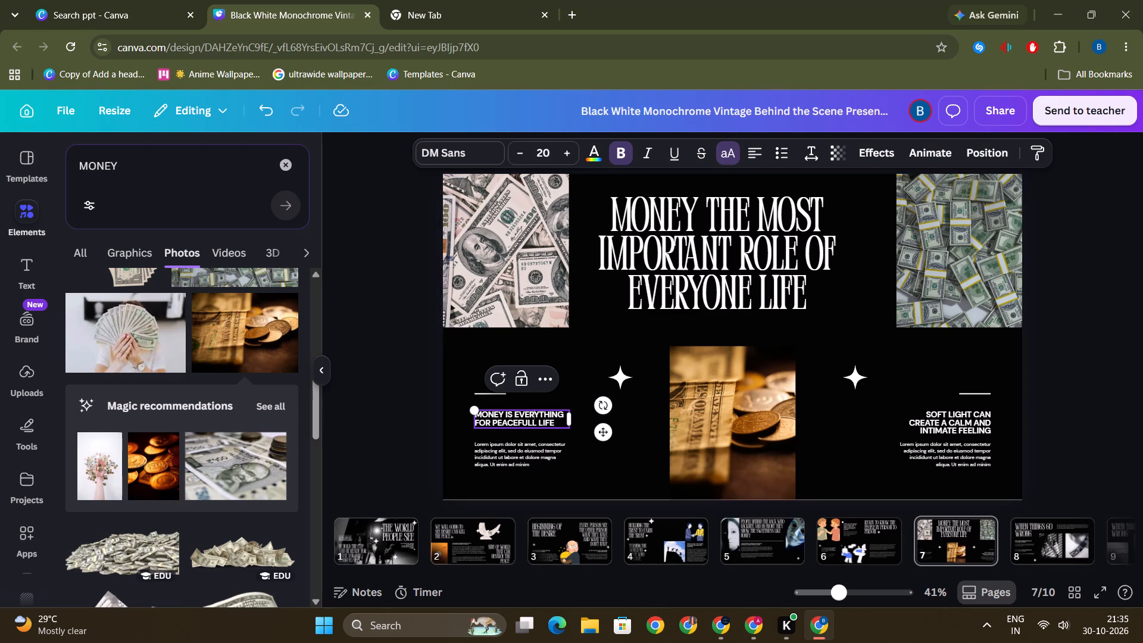
pyautogui.click(536, 429)
pyautogui.click(536, 423)
pyautogui.doubleClick(535, 421)
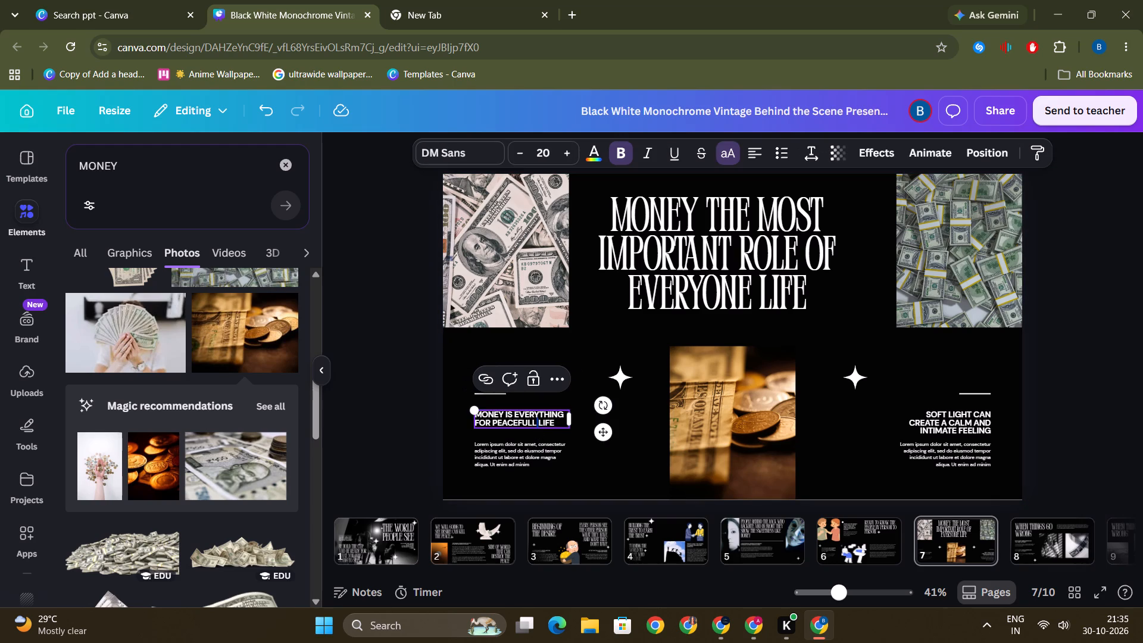
pyautogui.press('BackSpace')
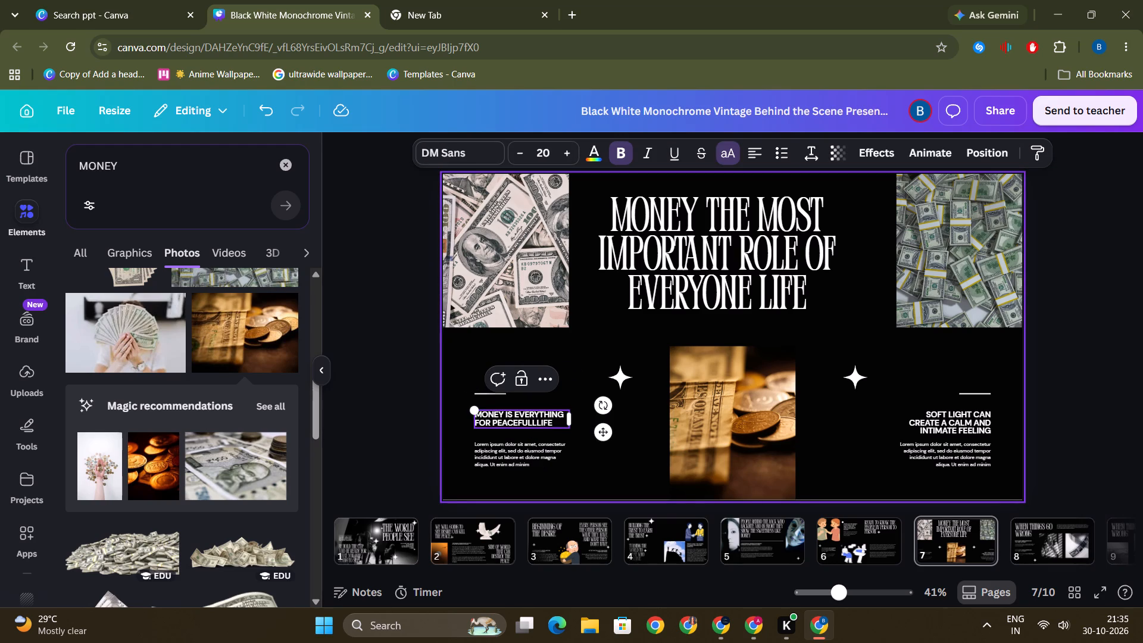
pyautogui.press('BackSpace')
pyautogui.press('space')
pyautogui.click(1055, 415)
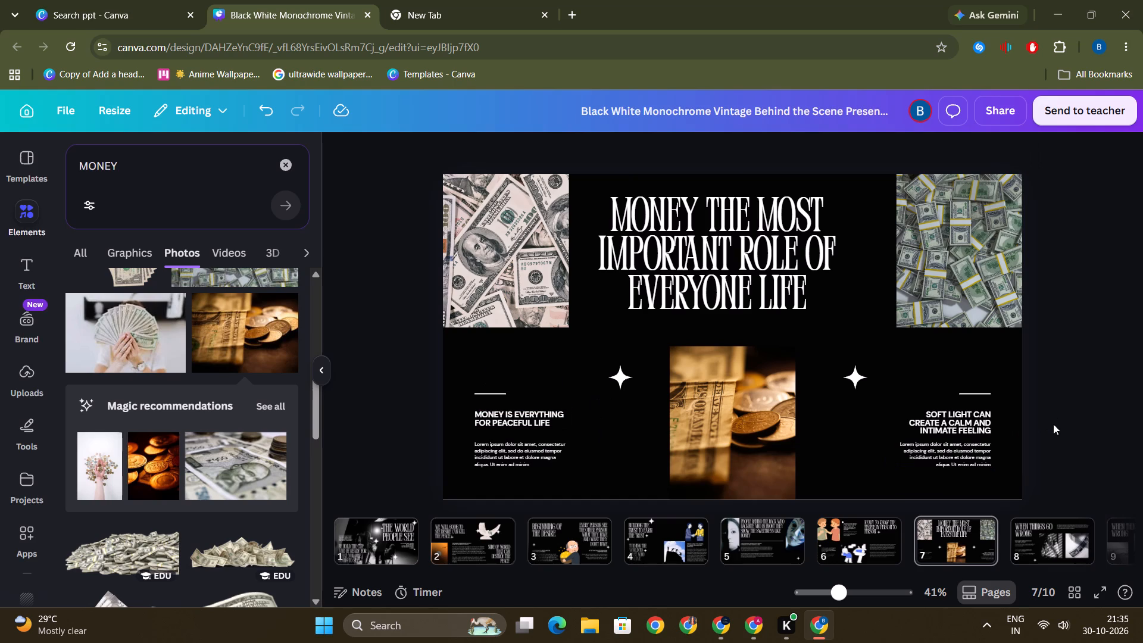
# Replace the "Soft light can create a calm and intimate feeling" subheading with "Money god religion is very important".
pyautogui.click(978, 414)
pyautogui.click(969, 421)
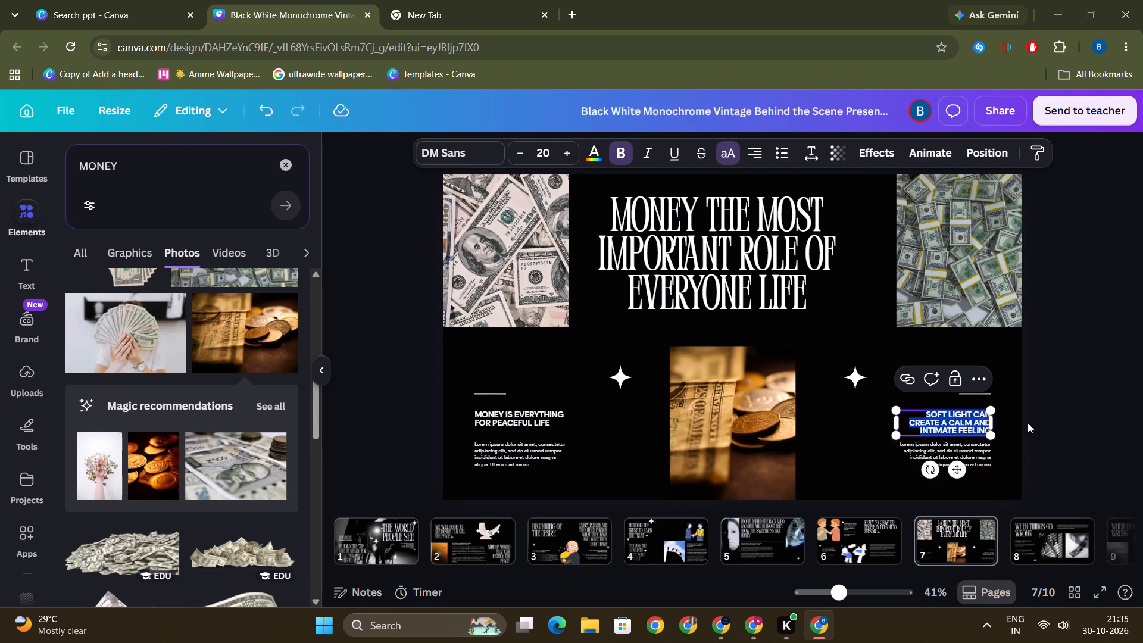
pyautogui.write('money')
pyautogui.press('space')
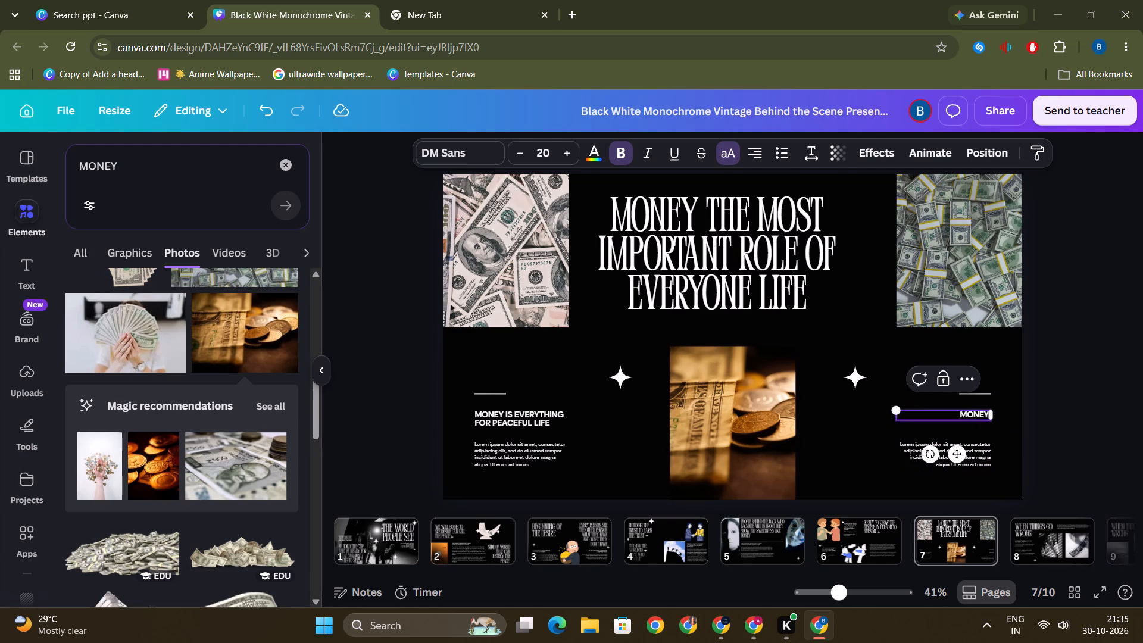
pyautogui.write('god')
pyautogui.press('space')
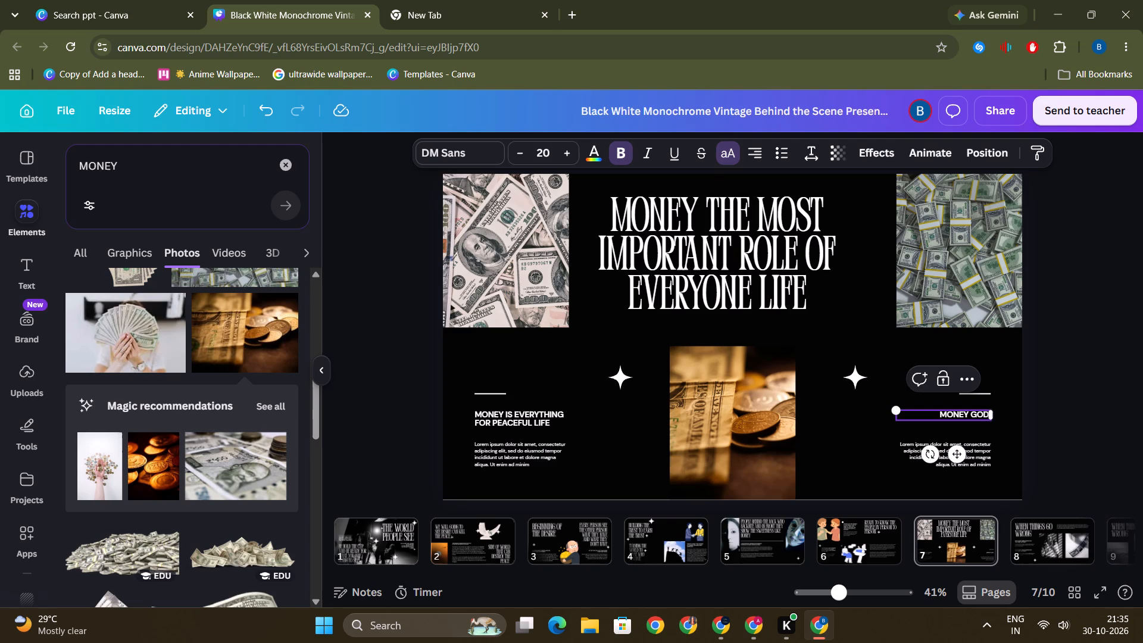
pyautogui.write('religiom')
pyautogui.press('BackSpace')
pyautogui.write('n')
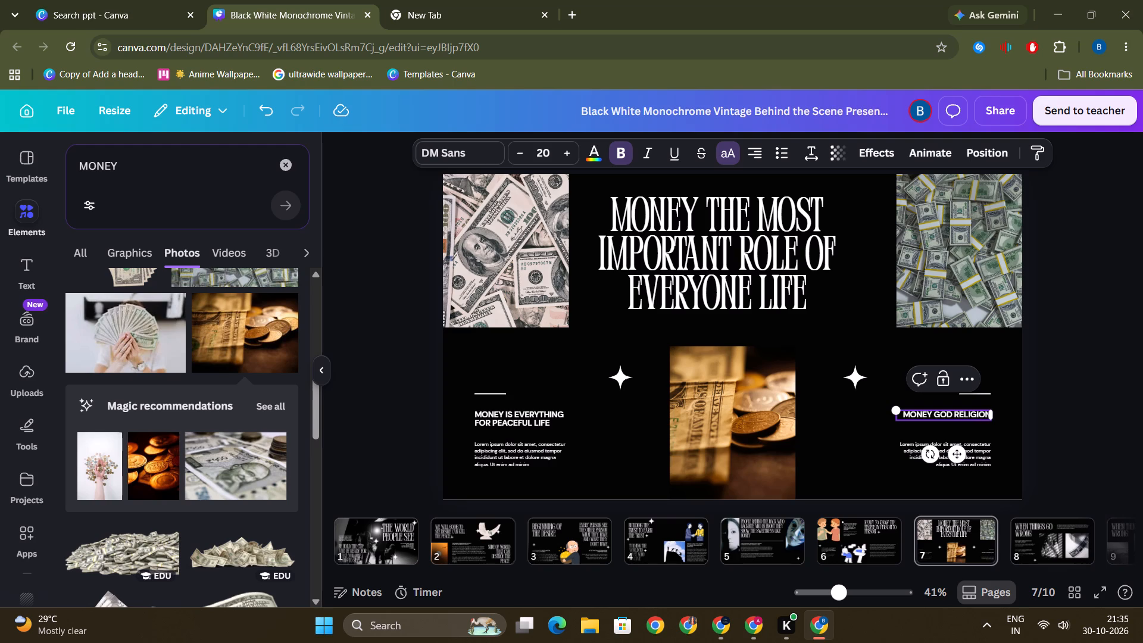
pyautogui.press('space')
pyautogui.write('is')
pyautogui.press('space')
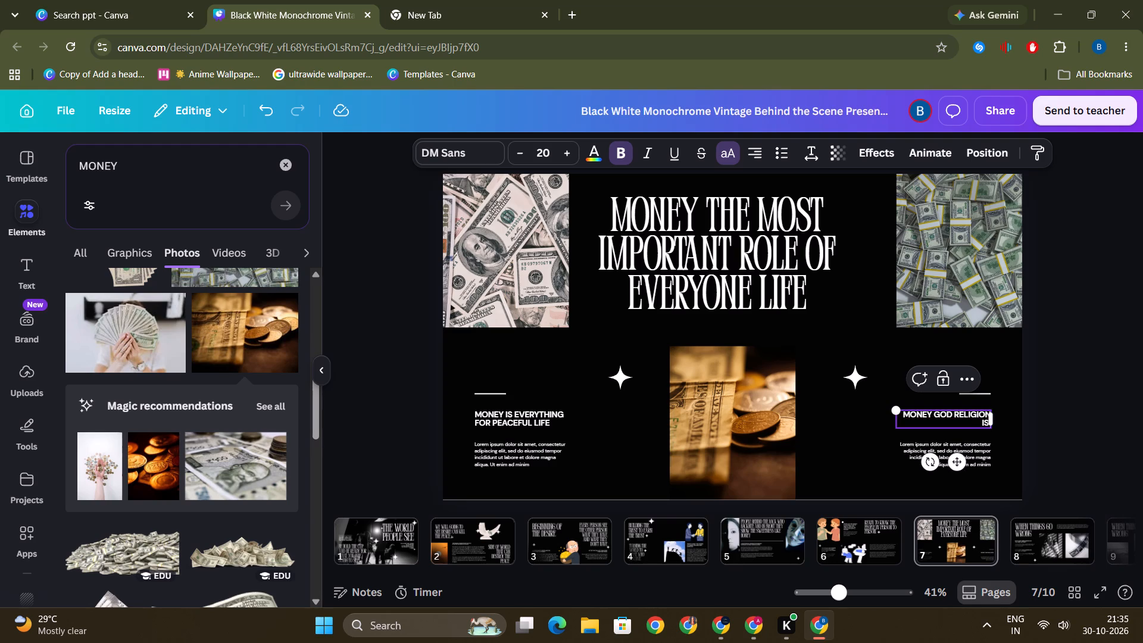
pyautogui.write('very')
pyautogui.press('space')
pyautogui.write('important')
pyautogui.press('space')
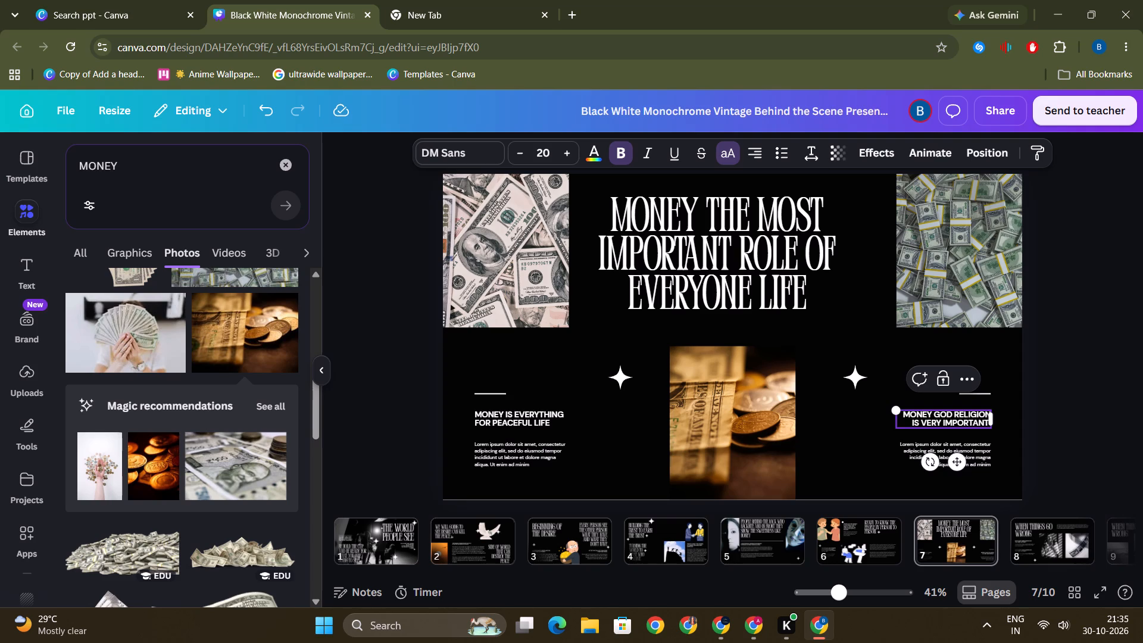
# Add "you can say 1, god 2nd" to the end of the "Money god religion is very important" subheading.
pyautogui.write('you can say')
pyautogui.press('space')
pyautogui.write('fis')
pyautogui.press('BackSpace')
pyautogui.press('BackSpace')
pyautogui.press('BackSpace')
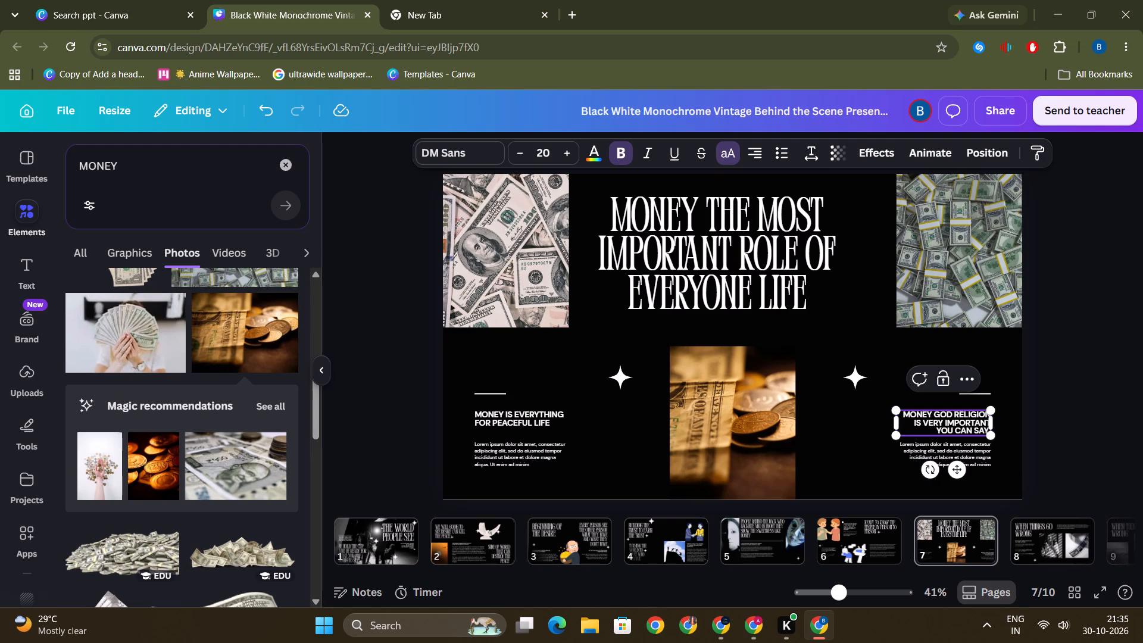
pyautogui.press('1')
pyautogui.write(',')
pyautogui.press('space')
pyautogui.write('god 2')
pyautogui.write('nd')
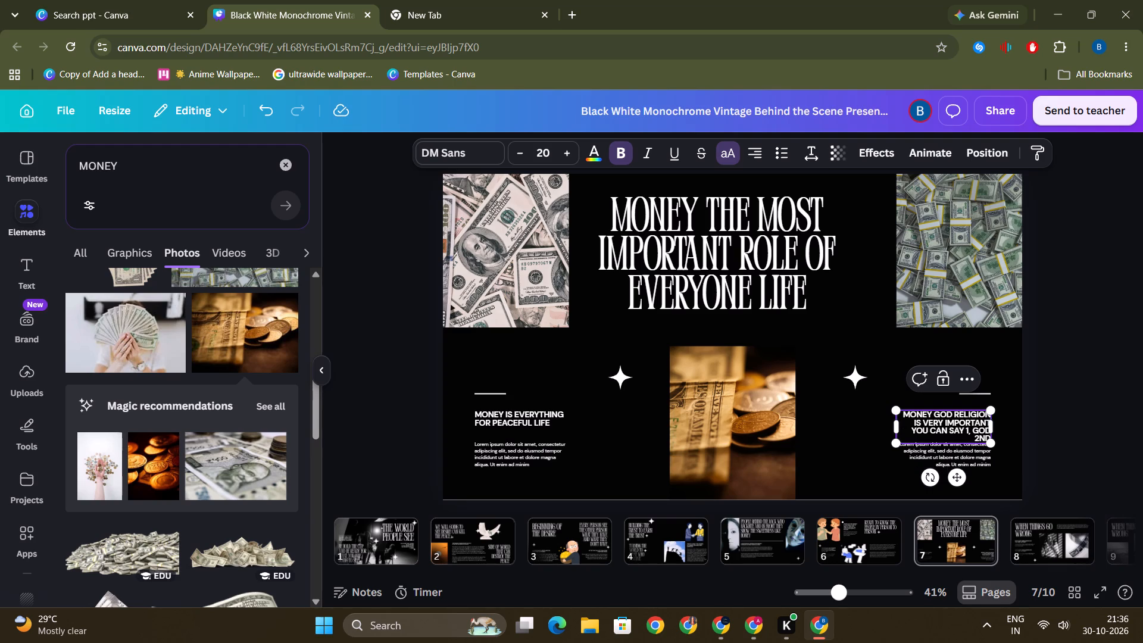
# Add ", money, 3rd is peace" to the end of the "Money god religion is very important" subheading.
pyautogui.write(', moe=')
pyautogui.press('BackSpace')
pyautogui.press('BackSpace')
pyautogui.write('ney')
pyautogui.press('space')
pyautogui.press('BackSpace')
pyautogui.write(', 3rd')
pyautogui.press('space')
pyautogui.write('is')
pyautogui.press('space')
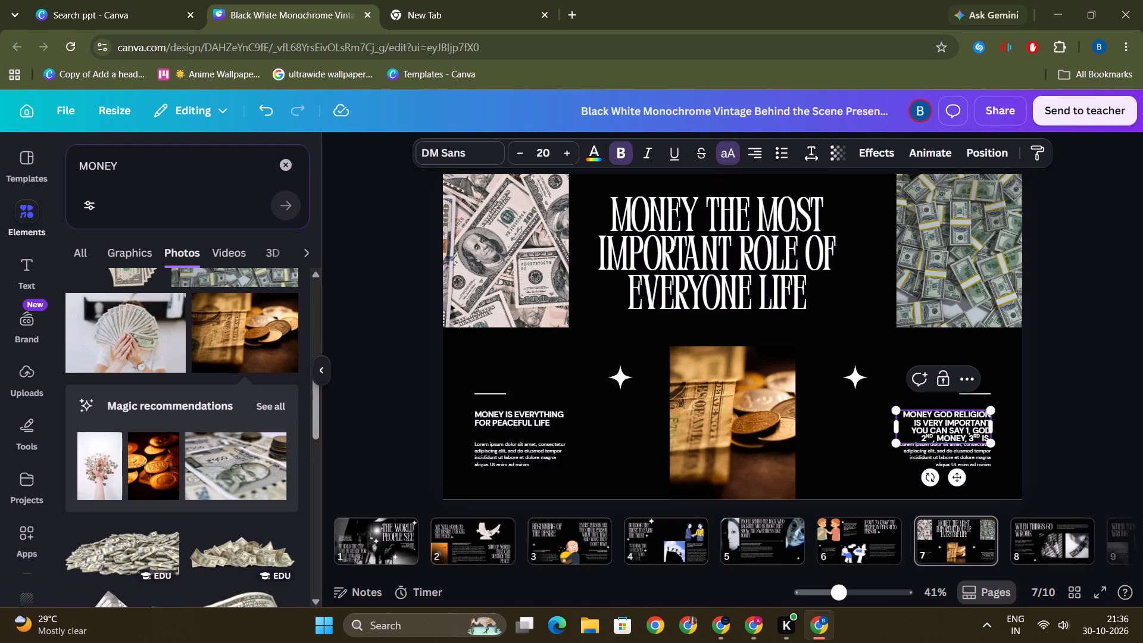
pyautogui.write('peace')
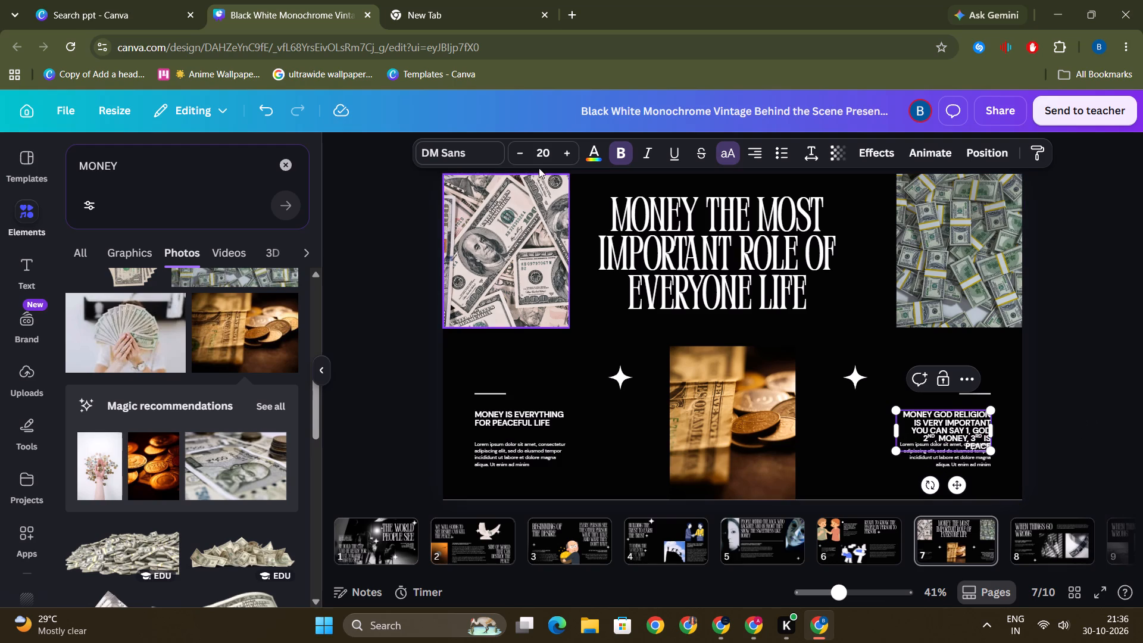
# Increase the "Money god religion" subheading's font size to 26.
pyautogui.tripleClick(565, 151)
pyautogui.tripleClick(565, 151)
pyautogui.click(1127, 359)
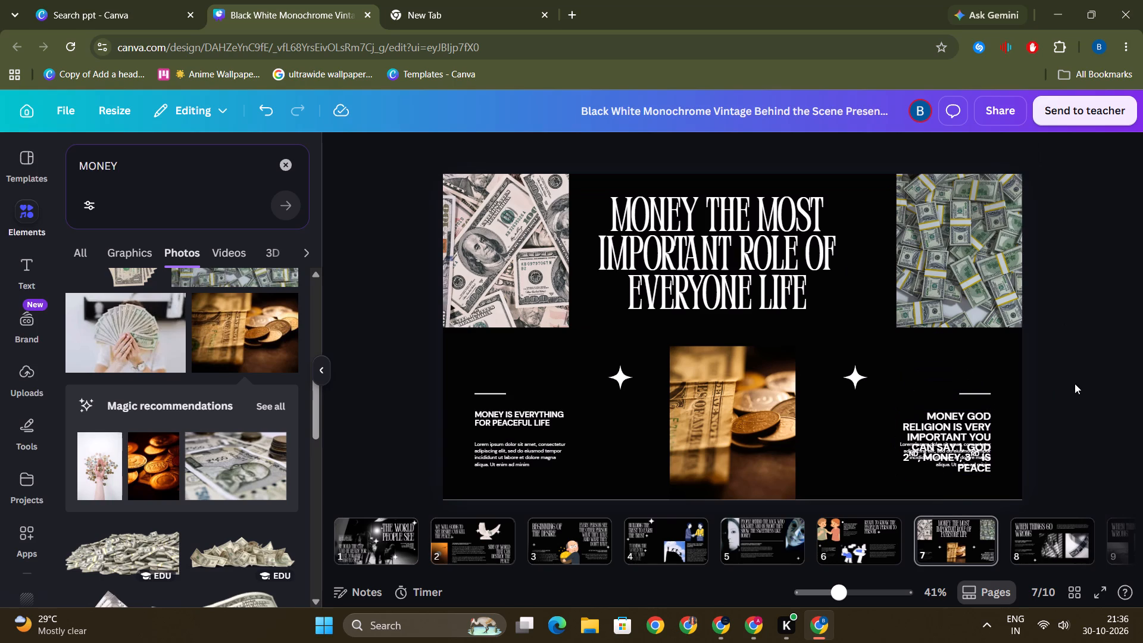
# Move the short line and the "Money god religion" subheading up beneath the stacked-dollars photo, clear of the placeholder paragraph.
pyautogui.moveTo(976, 390); pyautogui.dragTo(985, 351)
pyautogui.click(1093, 325)
pyautogui.moveTo(964, 439); pyautogui.dragTo(970, 424)
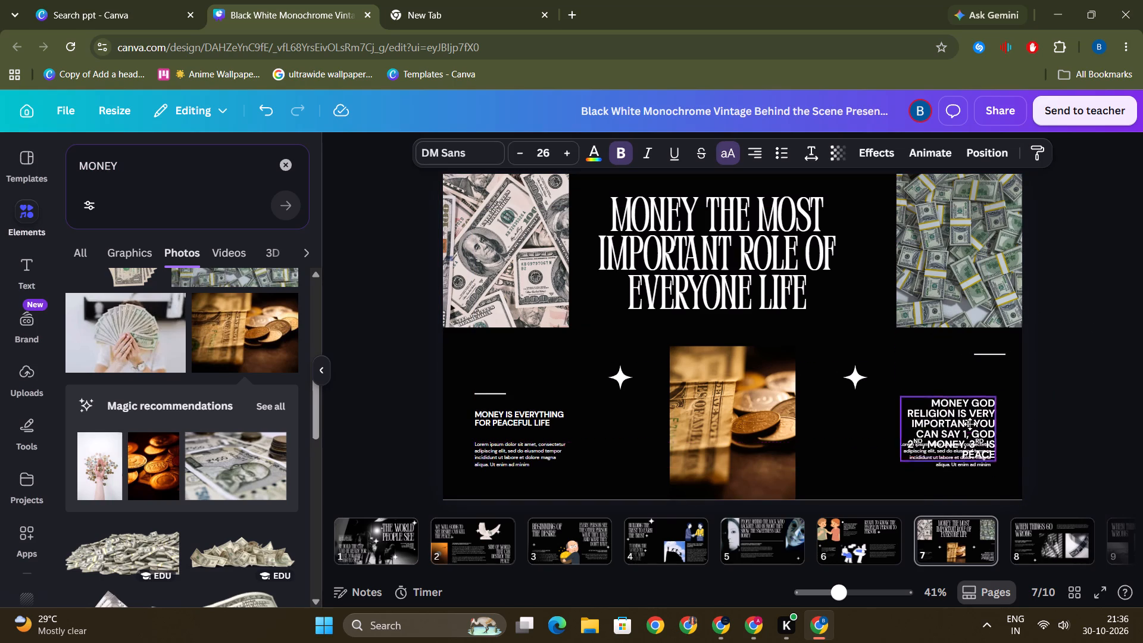
pyautogui.moveTo(970, 424); pyautogui.dragTo(978, 392)
pyautogui.click(1083, 307)
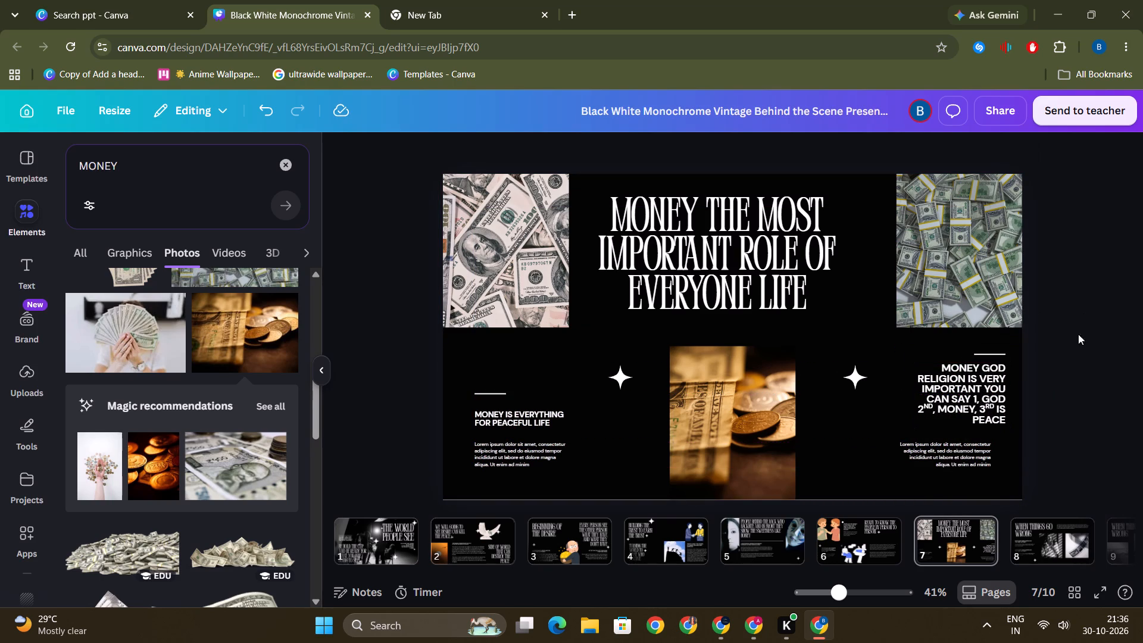
pyautogui.click(964, 452)
pyautogui.click(1081, 365)
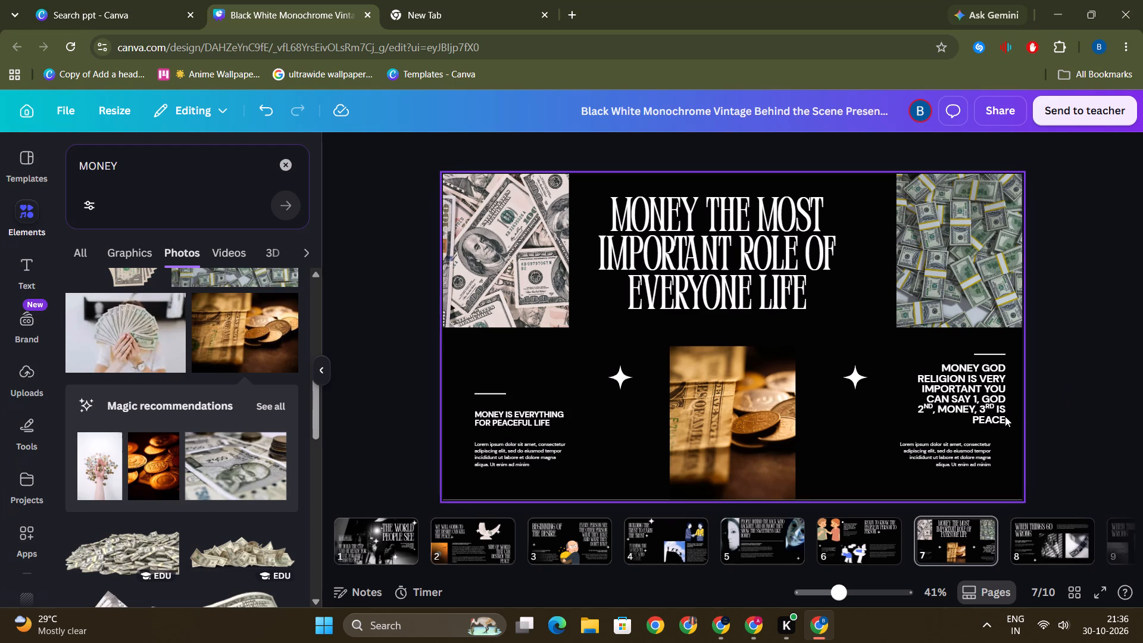
# Move the short line above "Money is everything" up and outward, level with the line above "Money god religion".
pyautogui.moveTo(486, 392); pyautogui.dragTo(469, 351)
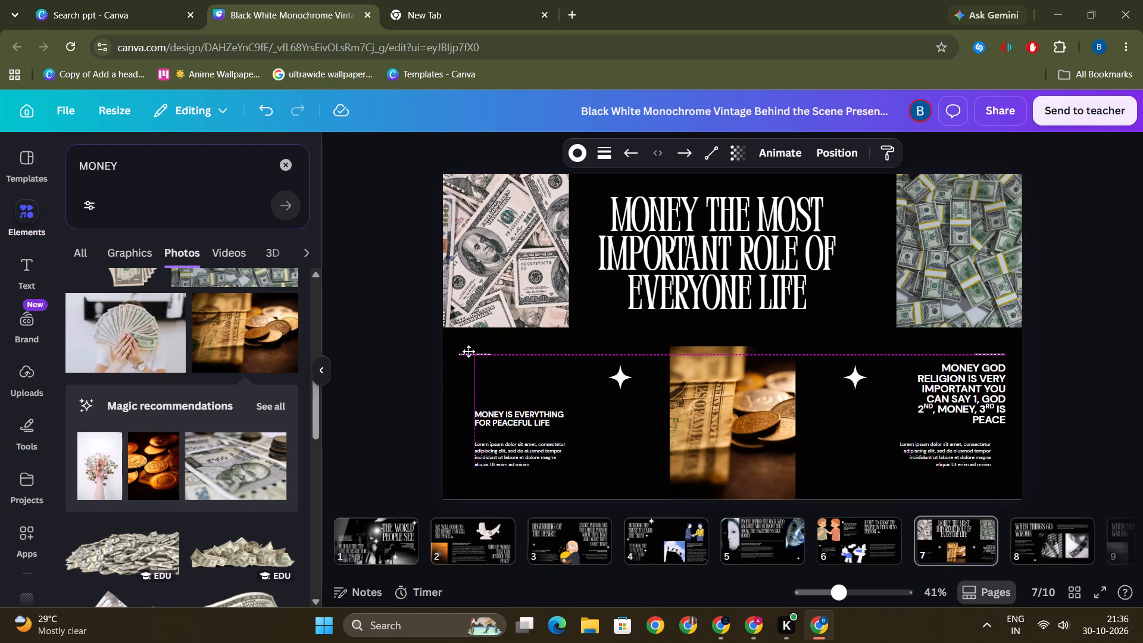
pyautogui.moveTo(469, 351); pyautogui.dragTo(470, 351)
# Increase the "Money is everything for peaceful life" subheading's font size to 30.
pyautogui.click(520, 424)
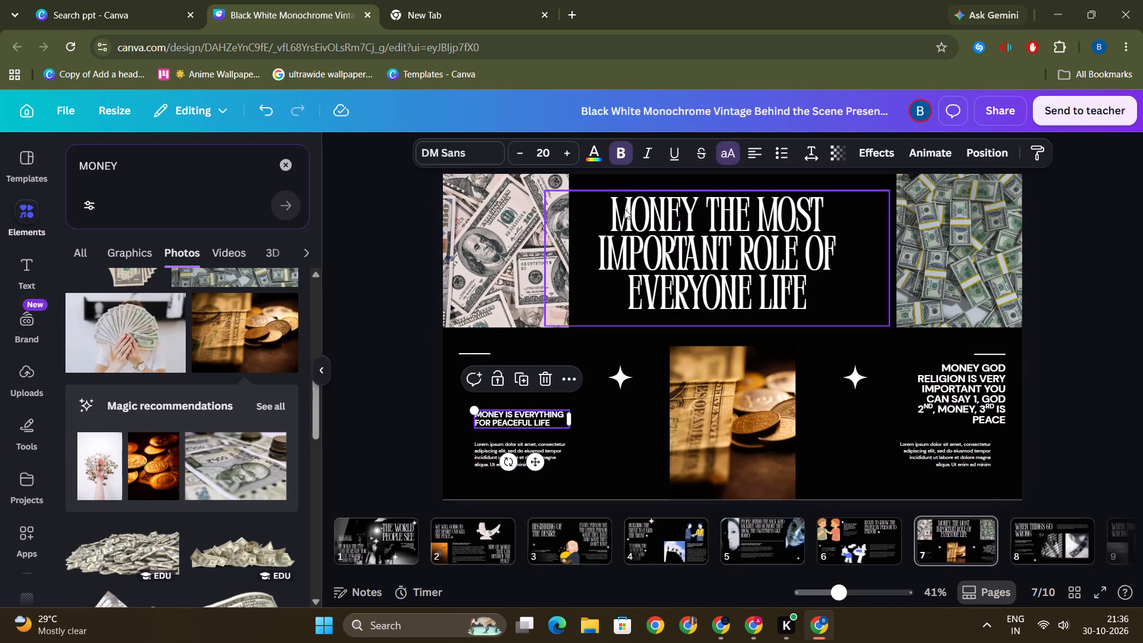
pyautogui.click(559, 159)
pyautogui.tripleClick(563, 154)
pyautogui.tripleClick(563, 154)
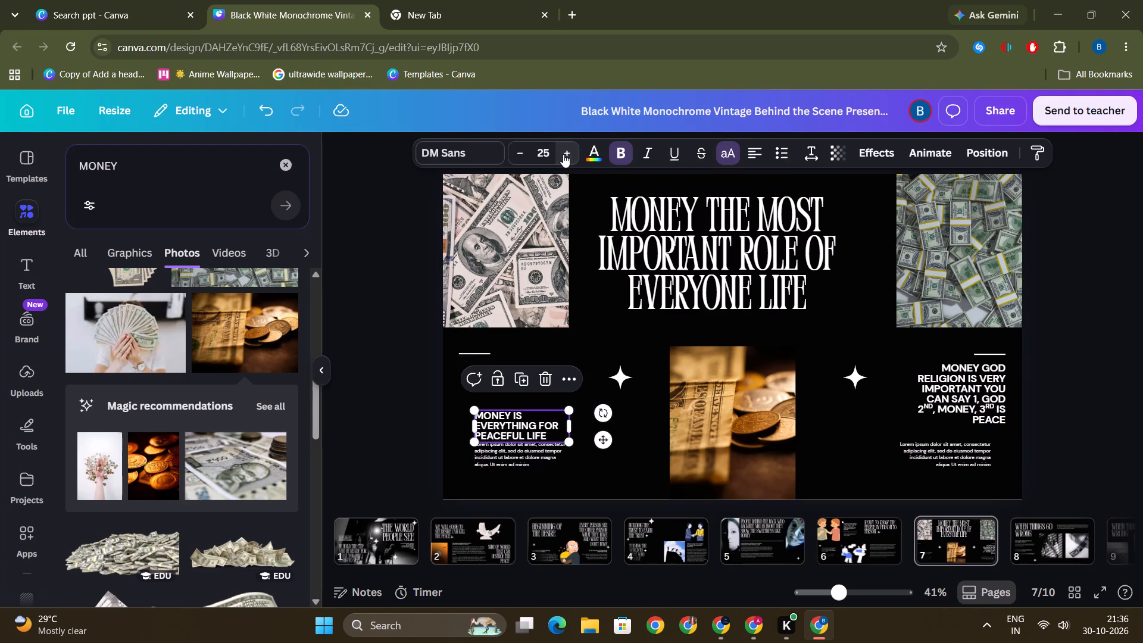
pyautogui.tripleClick(563, 154)
pyautogui.click(1097, 312)
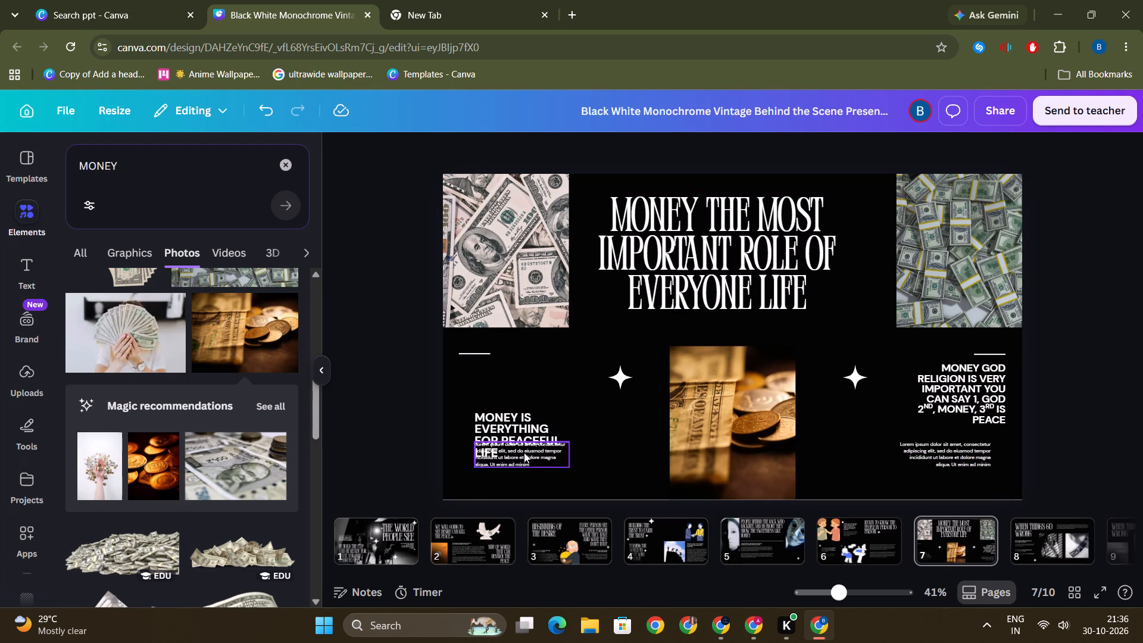
# Move the "Money is everything" subheading up beneath its short line, aligned with the line's outer end.
pyautogui.moveTo(513, 433); pyautogui.dragTo(499, 389)
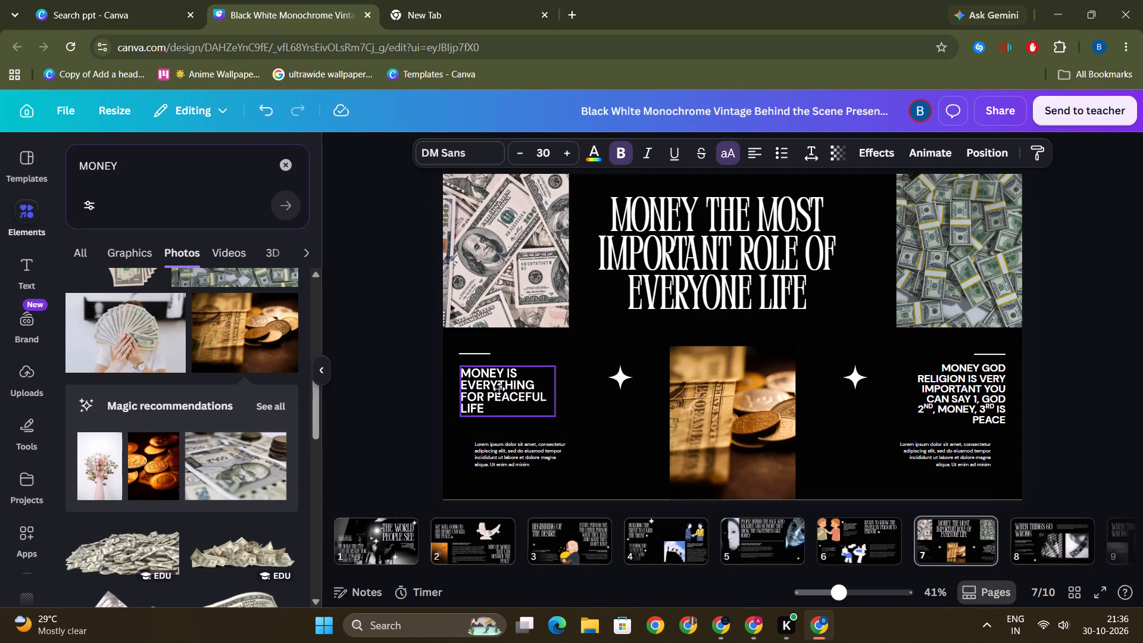
pyautogui.moveTo(499, 389); pyautogui.dragTo(497, 388)
pyautogui.click(1136, 340)
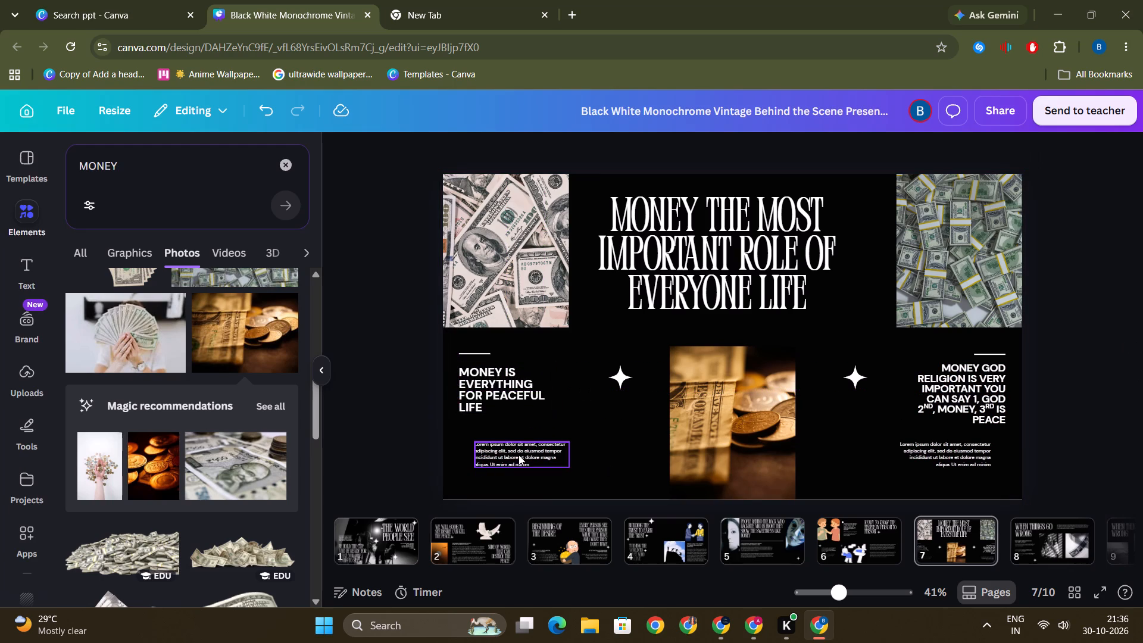
# Replace the placeholder paragraph under "Money is everything" with "AFTER" and set its font size to 22.
pyautogui.doubleClick(519, 455)
pyautogui.press('BackSpace')
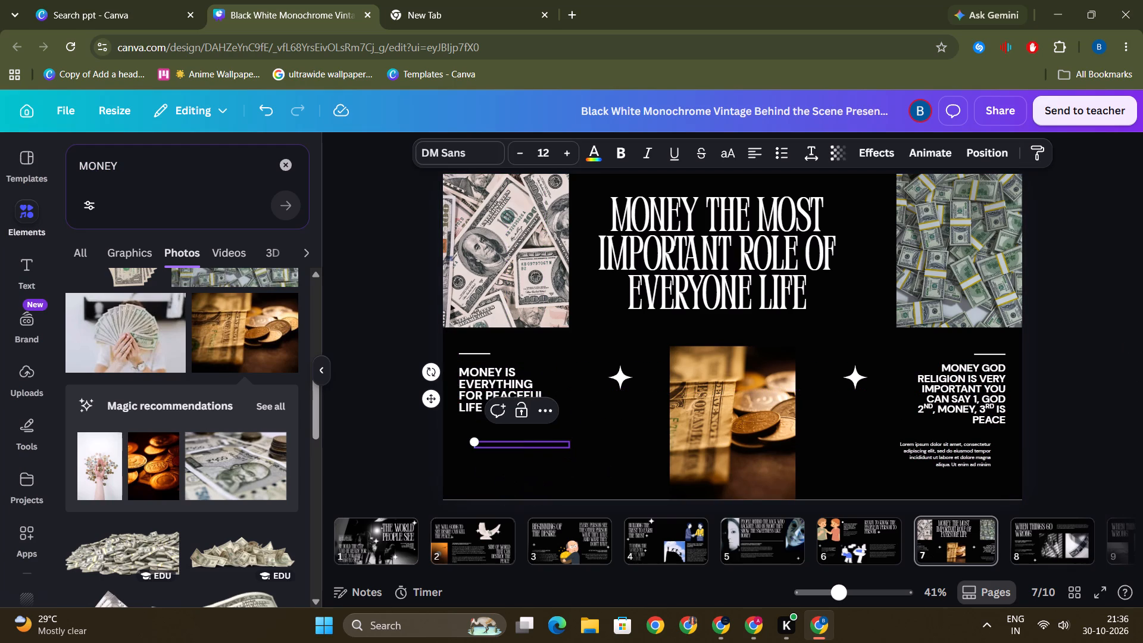
pyautogui.write('AFTER')
pyautogui.press('space')
pyautogui.click(539, 157)
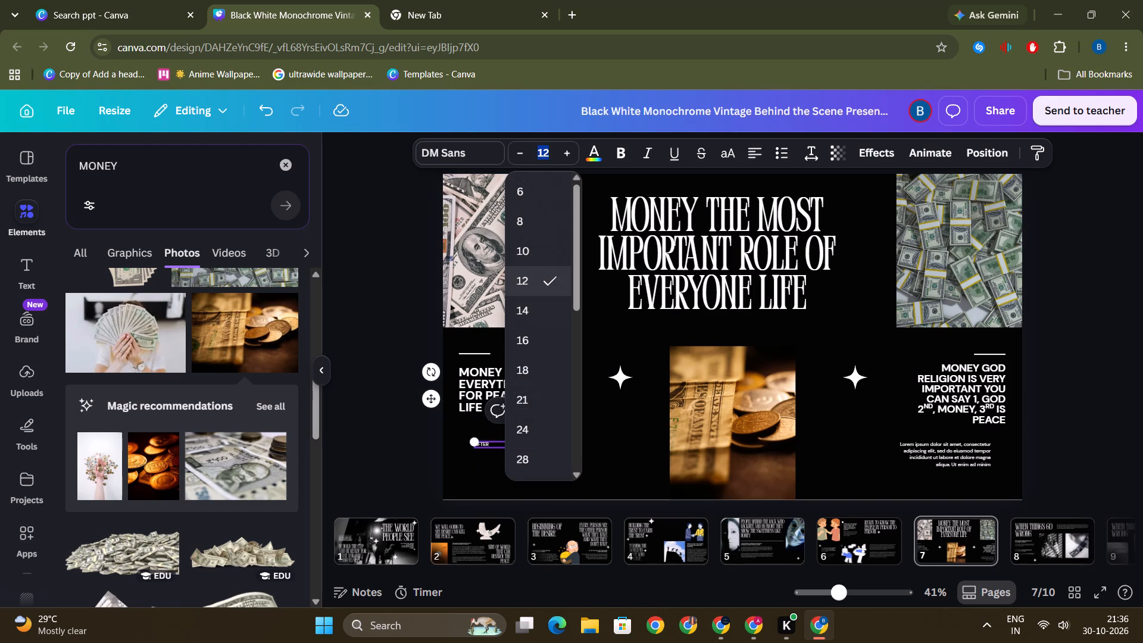
pyautogui.write('22')
pyautogui.press('Return')
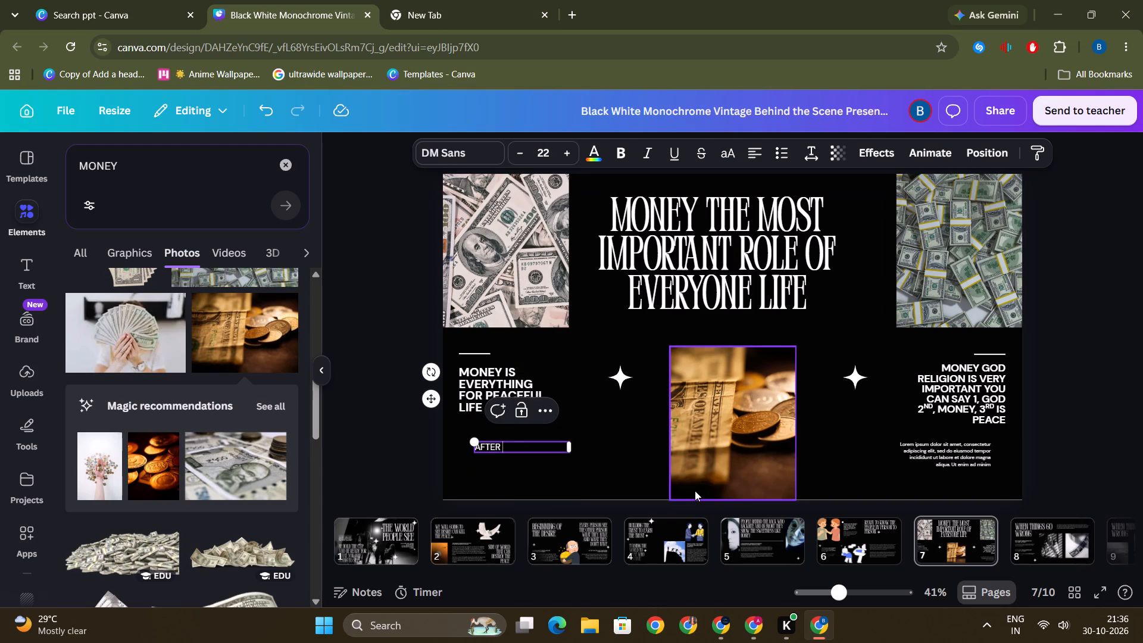
# Continue the paragraph under "Money is everything" with the word "HAVING", correcting its spelling.
pyautogui.write('HAVB=')
pyautogui.press('BackSpace')
pyautogui.press('BackSpace')
pyautogui.write('EI')
pyautogui.press('BackSpace')
pyautogui.press('BackSpace')
pyautogui.write('INH')
pyautogui.press('space')
pyautogui.press('BackSpace')
pyautogui.press('BackSpace')
pyautogui.press('BackSpace')
pyautogui.press('BackSpace')
pyautogui.write('EING M')
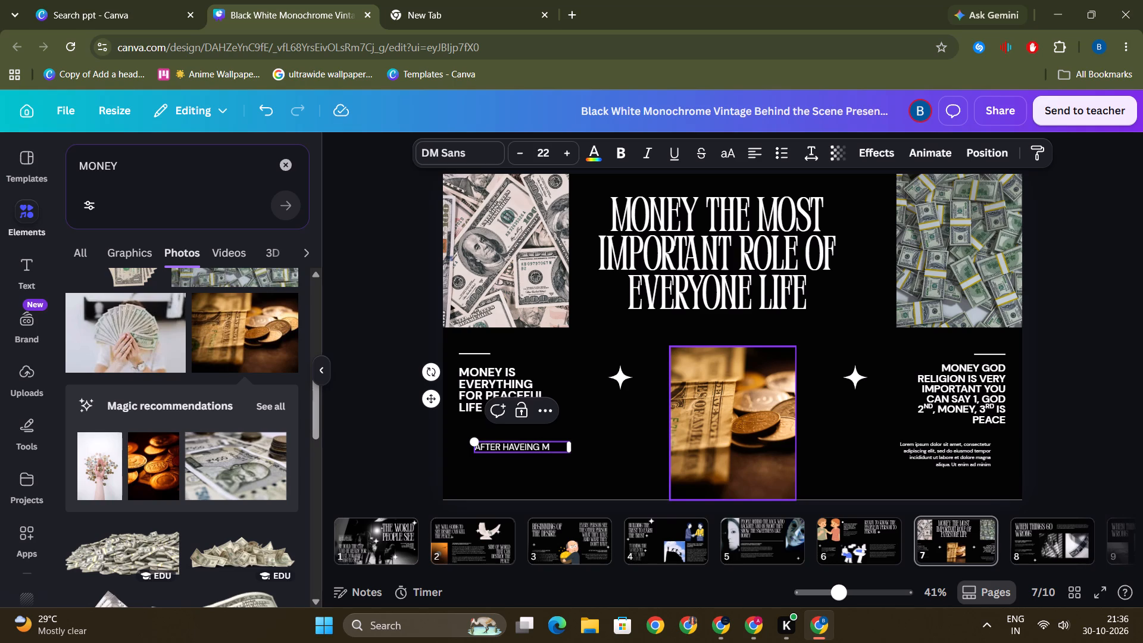
pyautogui.press('e')
pyautogui.press('BackSpace')
pyautogui.press('BackSpace')
pyautogui.press('BackSpace')
pyautogui.press('BackSpace')
pyautogui.press('BackSpace')
pyautogui.press('BackSpace')
pyautogui.press('BackSpace')
pyautogui.write('INH M')
pyautogui.press('BackSpace')
pyautogui.press('BackSpace')
pyautogui.press('BackSpace')
pyautogui.write('G')
pyautogui.press('space')
# Continue the paragraph with "MONEY THE LIFE GET EASY YOU CAN SPEND MONEY WHAT EVER YOU DESIRE".
pyautogui.write('MONEY THE LIFE GET E')
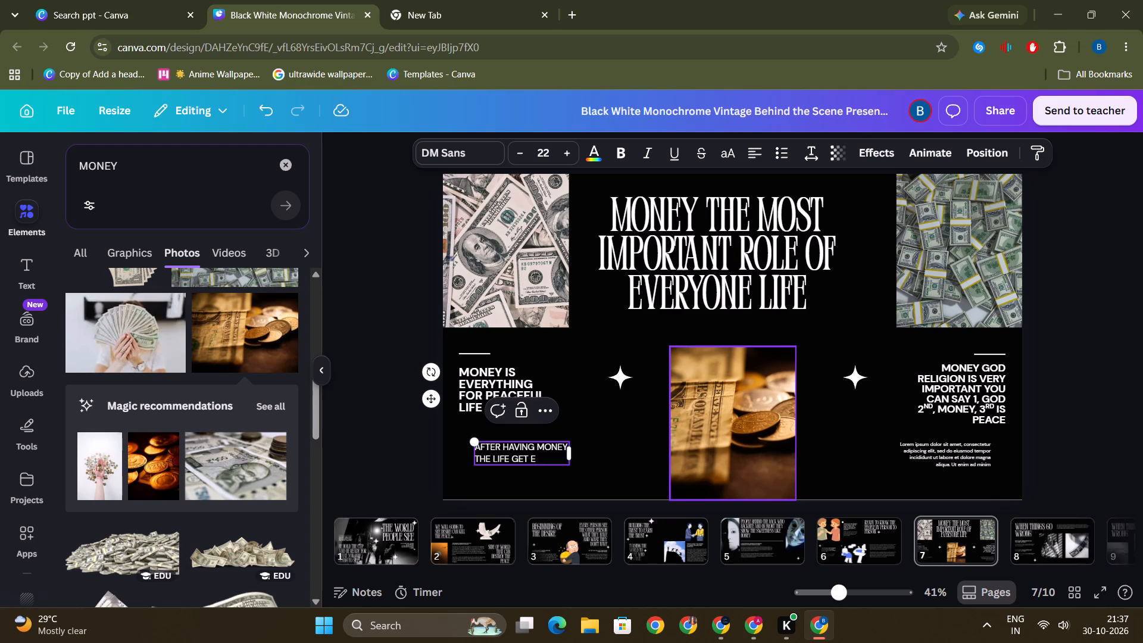
pyautogui.press('BackSpace')
pyautogui.write('EASY')
pyautogui.press('space')
pyautogui.write('YOU CAN SPEND')
pyautogui.press('space')
pyautogui.write('MONEY WHAT EVER YOU DESIRE')
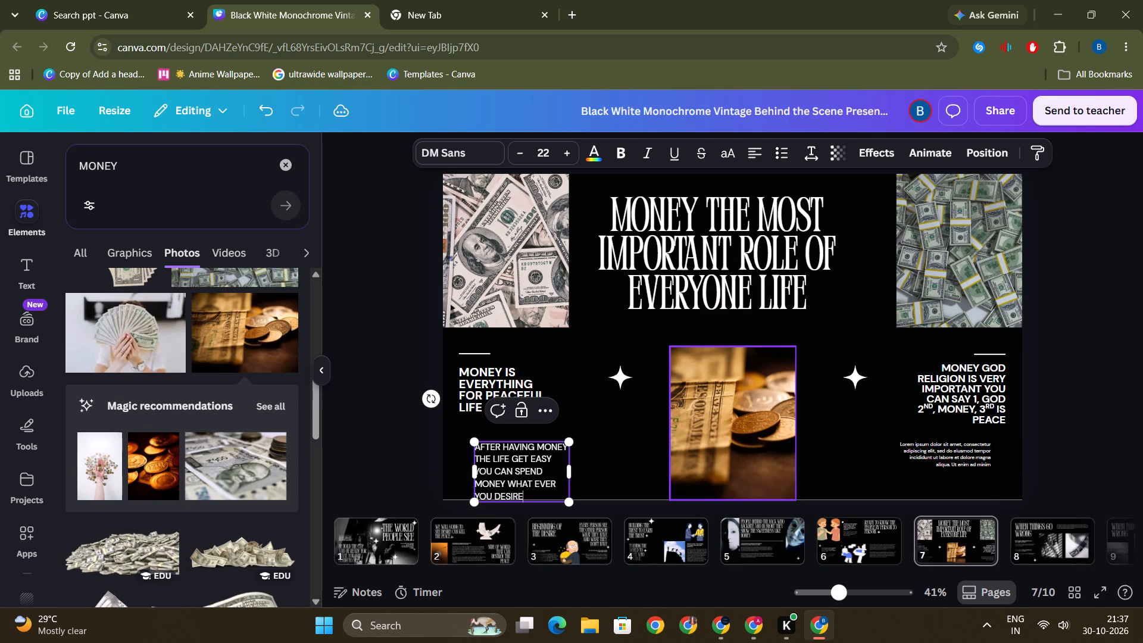
# Add "YOU CAN HELP POOR YOU CAN FEED POOR" to the end of the paragraph.
pyautogui.press('space')
pyautogui.write('YOU CAN HELP POOR A')
pyautogui.press('BackSpace')
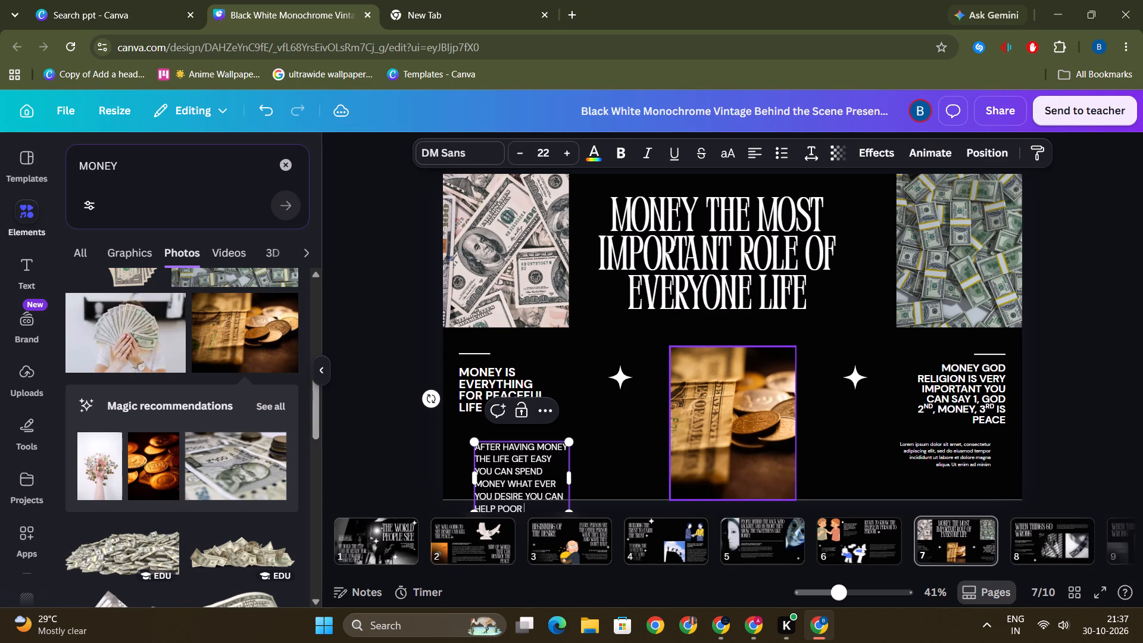
pyautogui.write('YOU CAN FEED POOR')
# Widen the "AFTER HAVING MONEY" paragraph's text box and move it directly under the "Money is everything" subheading, aligned with it.
pyautogui.moveTo(570, 485); pyautogui.dragTo(633, 481)
pyautogui.click(566, 470)
pyautogui.click(1133, 331)
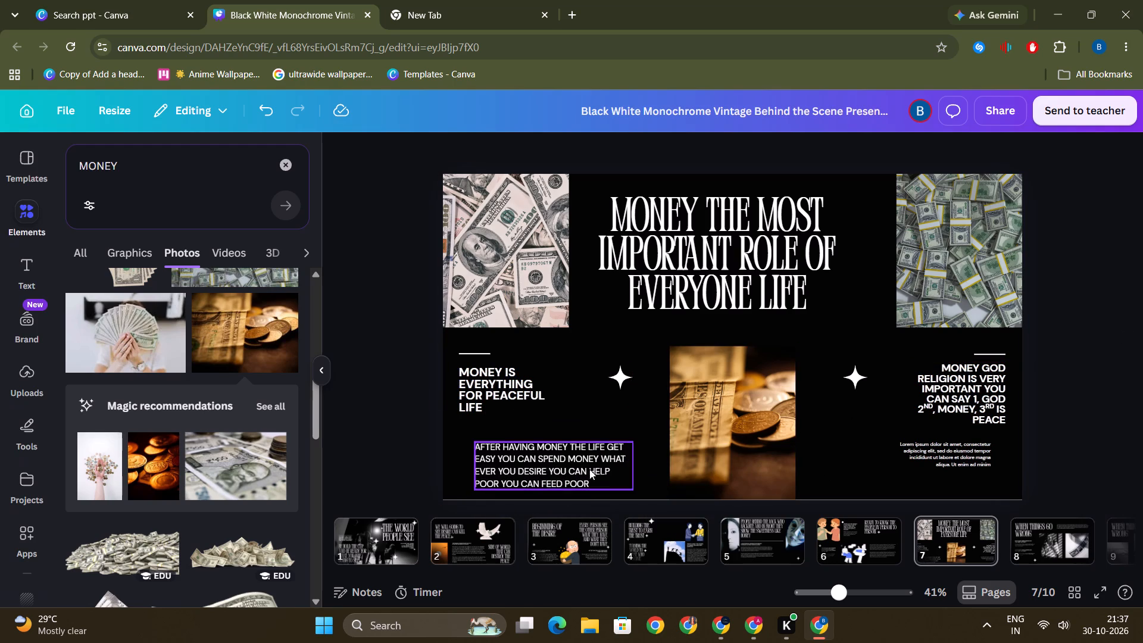
pyautogui.moveTo(589, 469); pyautogui.dragTo(573, 450)
# Add "YOU CAN CHANGE THE WORLD PEOPLE IF YOU CAN WITH MONEY" to the end of the paragraph.
pyautogui.click(579, 463)
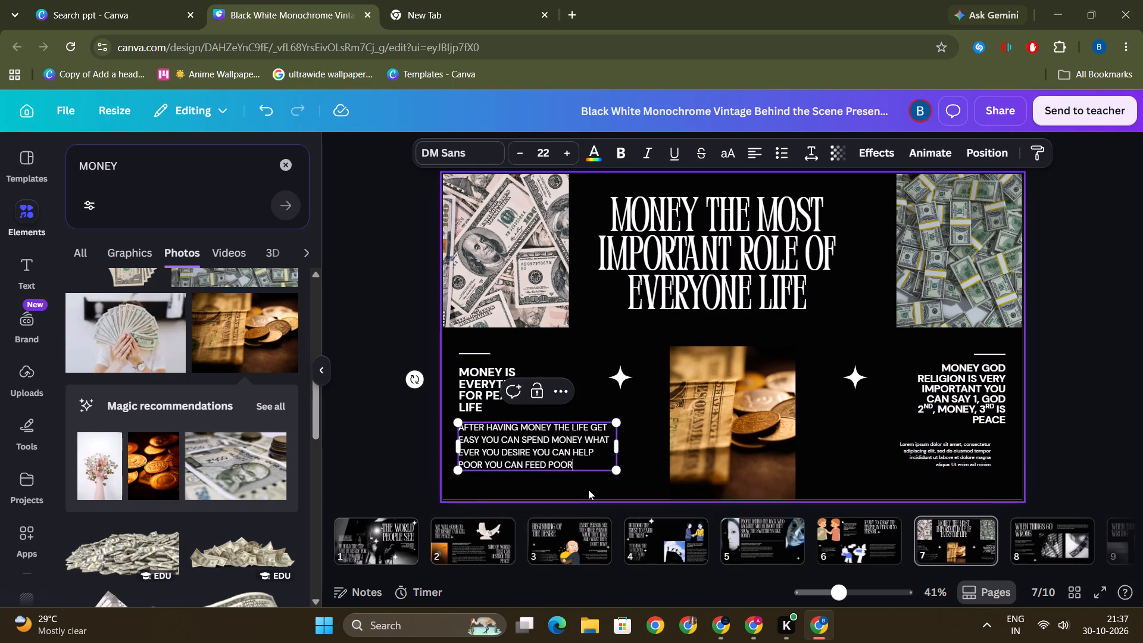
pyautogui.press('space')
pyautogui.write('YOU CAN')
pyautogui.press('space')
pyautogui.write('CHNA')
pyautogui.press('BackSpace')
pyautogui.press('BackSpace')
pyautogui.write('ANGE THE WOL')
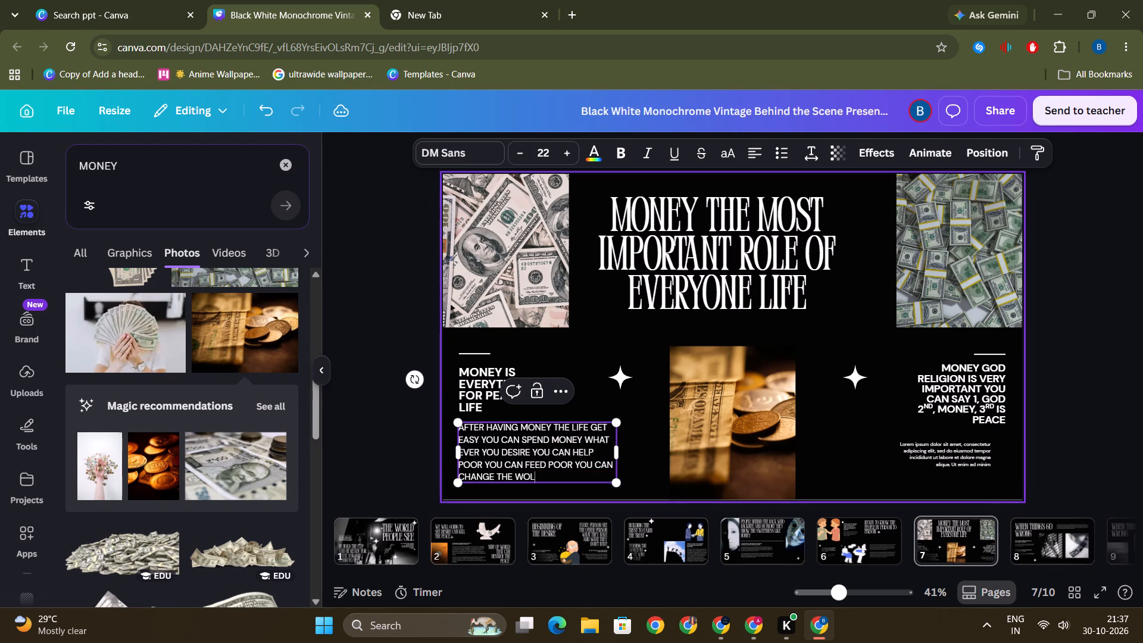
pyautogui.press('BackSpace')
pyautogui.write('RLD PEOPLE IF YOU CAN WO')
pyautogui.press('BackSpace')
pyautogui.write('ITH MOME')
pyautogui.press('BackSpace')
pyautogui.press('BackSpace')
pyautogui.write('NEY')
pyautogui.press('space')
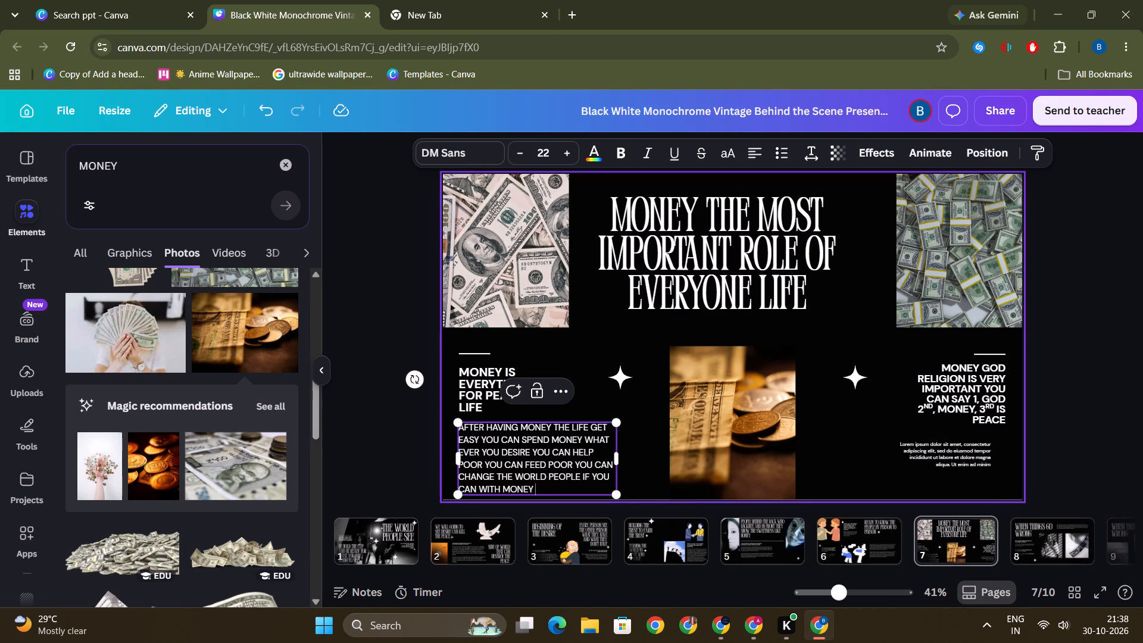
# Delete "WORLD" from "CHANGE THE WORLD PEOPLE" in the paragraph, keeping a space before "PEOPLE".
pyautogui.click(548, 479)
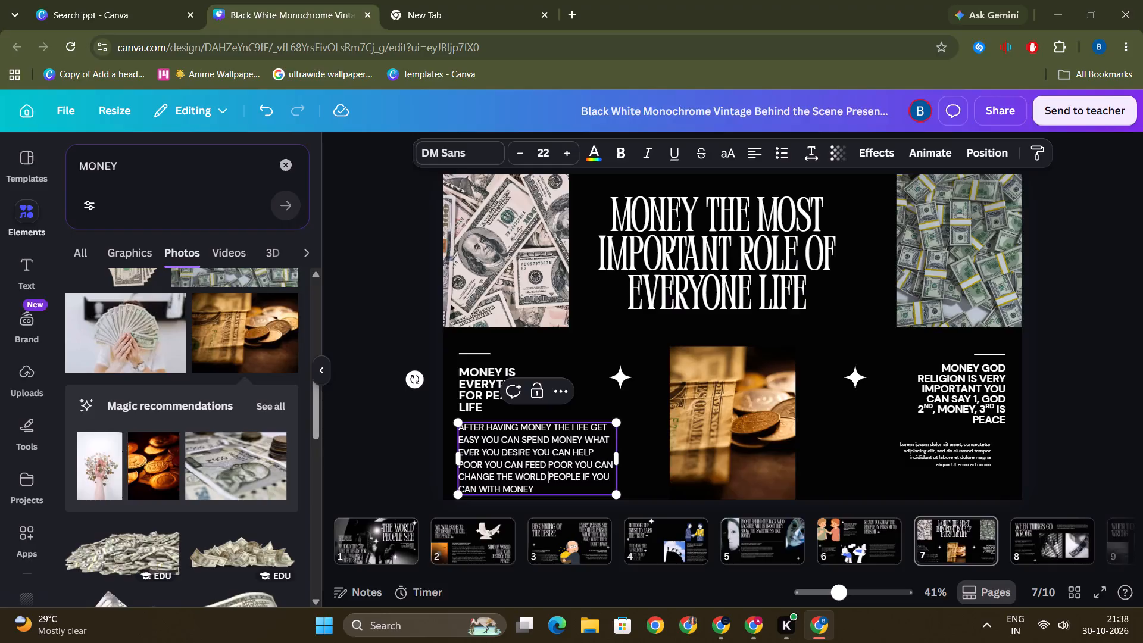
pyautogui.press('BackSpace')
pyautogui.press('BackSpace')
pyautogui.press('BackSpace')
pyautogui.press('BackSpace')
pyautogui.press('BackSpace')
pyautogui.press('BackSpace')
pyautogui.press('BackSpace')
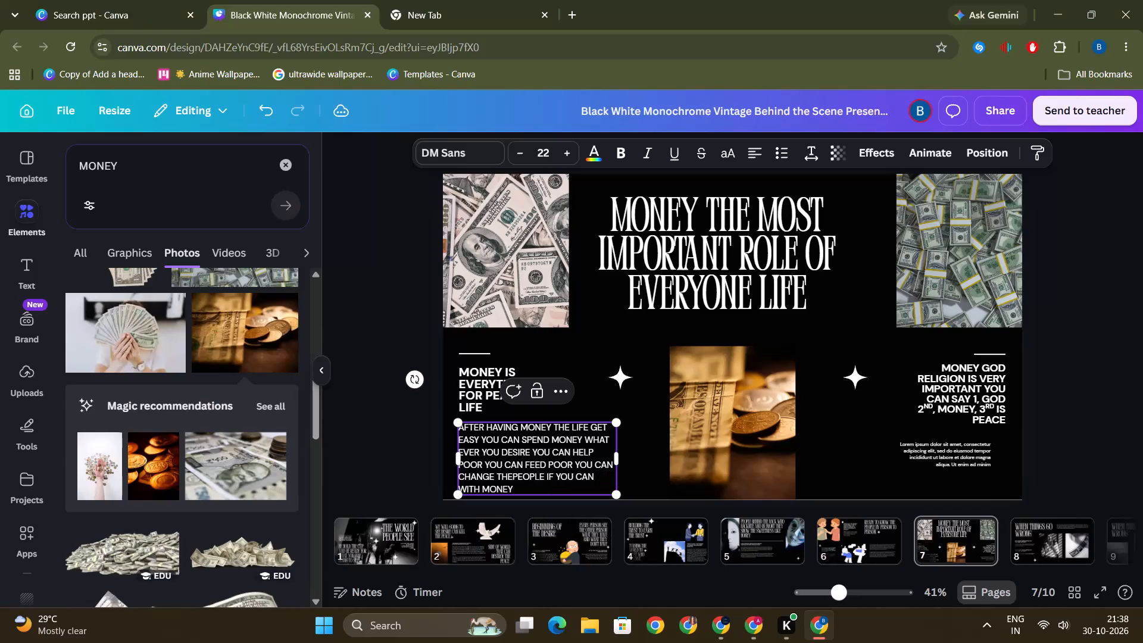
pyautogui.press('space')
pyautogui.write('00')
pyautogui.press('BackSpace')
pyautogui.press('BackSpace')
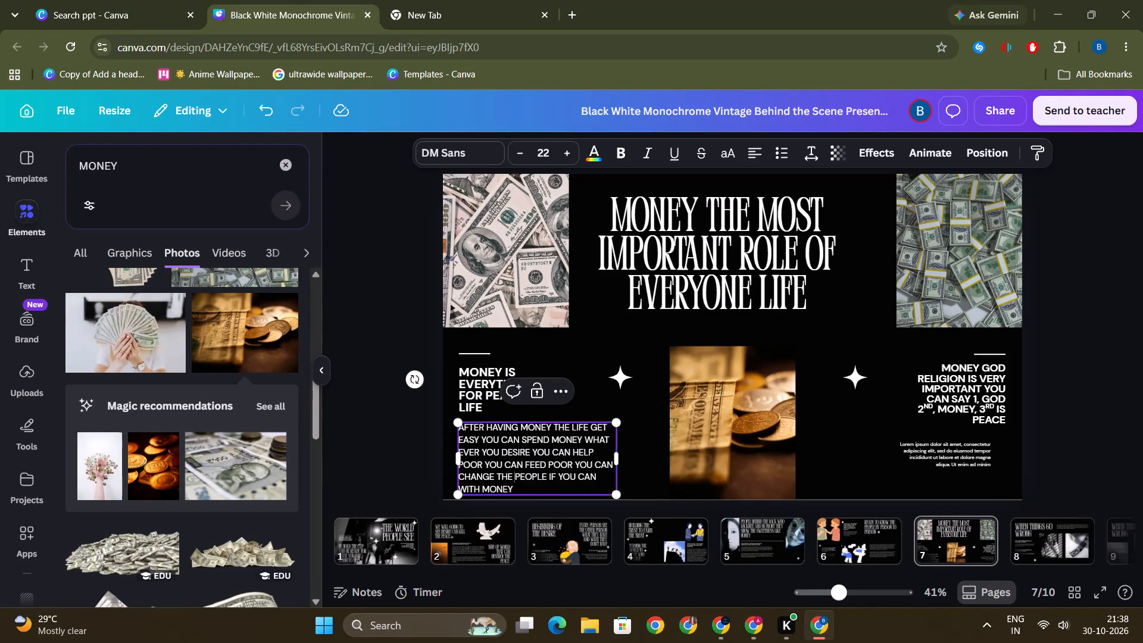
pyautogui.press('BackSpace')
pyautogui.press('space')
# Insert "OF THE WORLD" after "CHANGE THE PEOPLE" in the "AFTER HAVING MONEY" paragraph.
pyautogui.press('Right')
pyautogui.press('Right')
pyautogui.press('Right')
pyautogui.press('Right')
pyautogui.press('Right')
pyautogui.press('Right')
pyautogui.press('Right')
pyautogui.press('Left')
pyautogui.press('space')
pyautogui.write('OF THE WORLD')
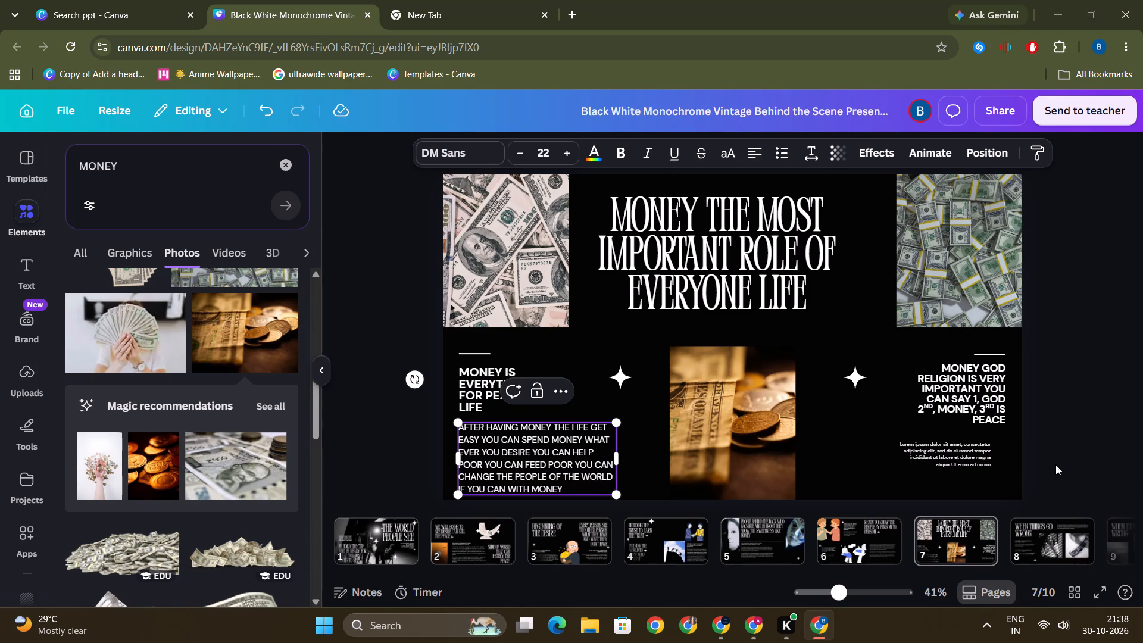
pyautogui.click(1079, 435)
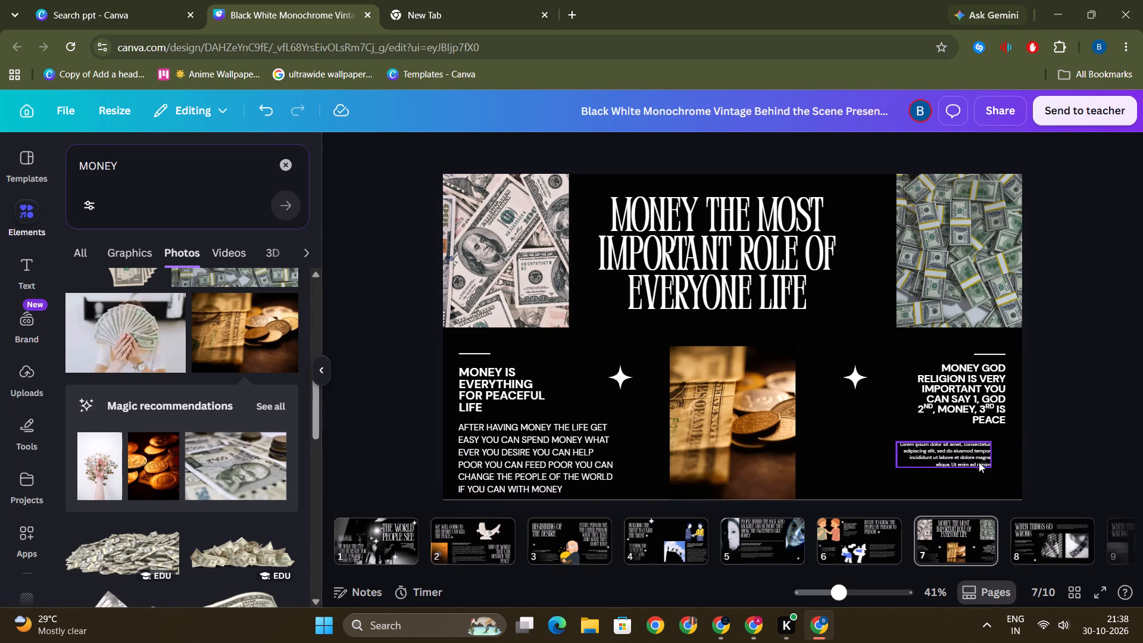
# Increase the font size of the Lorem ipsum paragraph below the "Money God religion" subheading to 19.
pyautogui.click(972, 455)
pyautogui.tripleClick(571, 154)
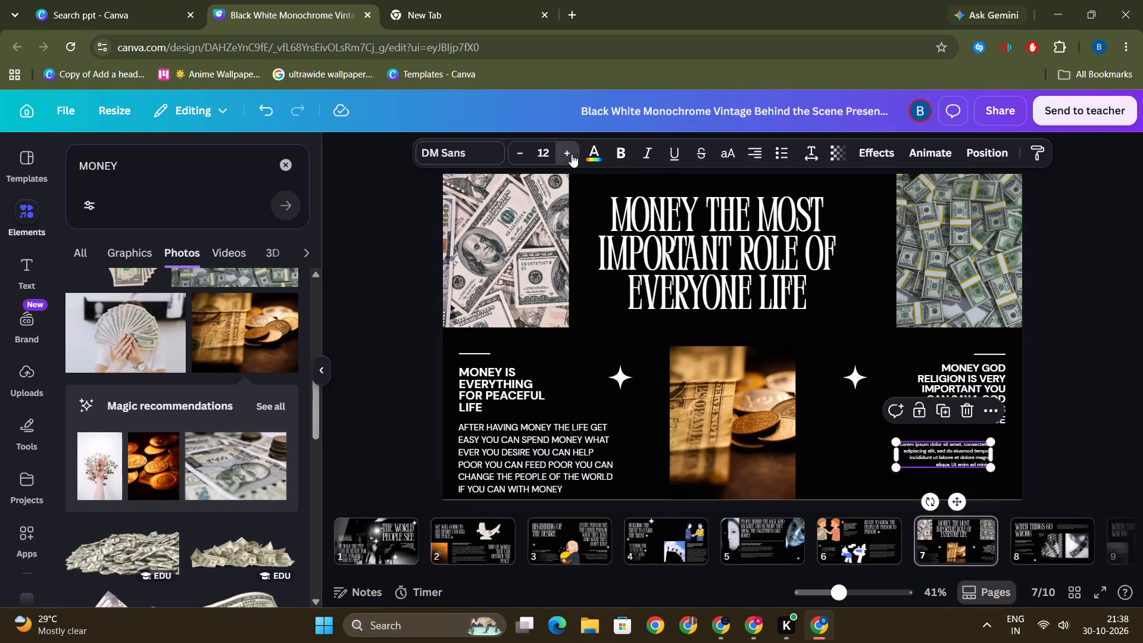
pyautogui.tripleClick(571, 154)
pyautogui.click(571, 154)
pyautogui.click(1078, 397)
# Widen the Lorem ipsum paragraph's text box and align its right edge with the "Money God religion" subheading above it.
pyautogui.click(967, 473)
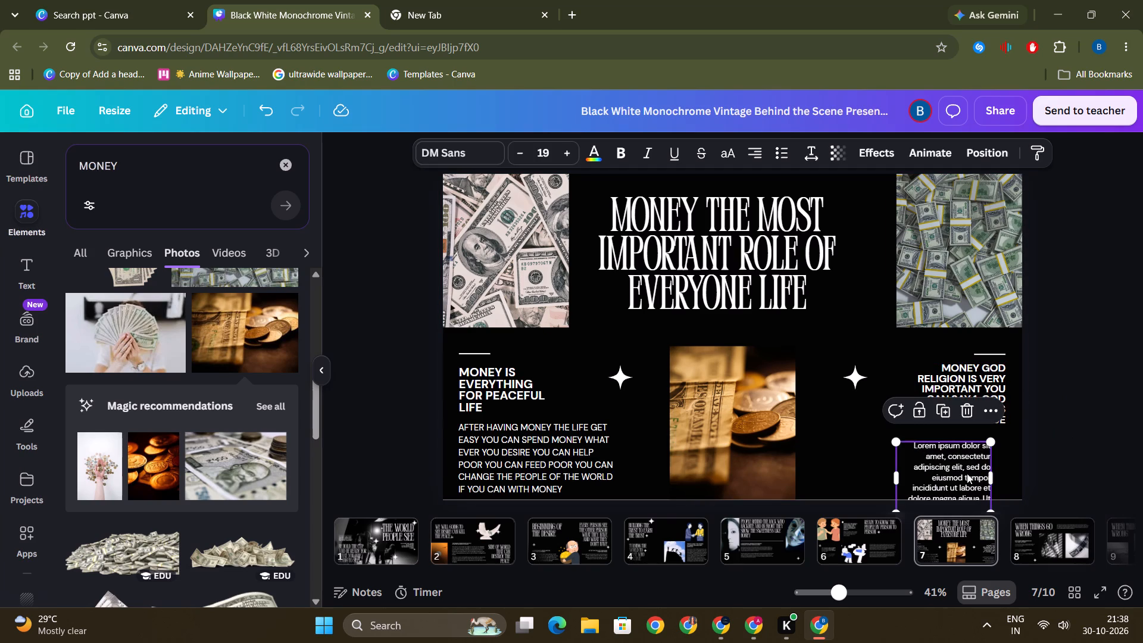
pyautogui.moveTo(891, 476); pyautogui.dragTo(835, 479)
pyautogui.click(1131, 374)
pyautogui.moveTo(961, 460); pyautogui.dragTo(976, 460)
# Clear the Lorem ipsum placeholder text from the paragraph below the "Money God religion" subheading.
pyautogui.doubleClick(976, 460)
pyautogui.press('BackSpace')
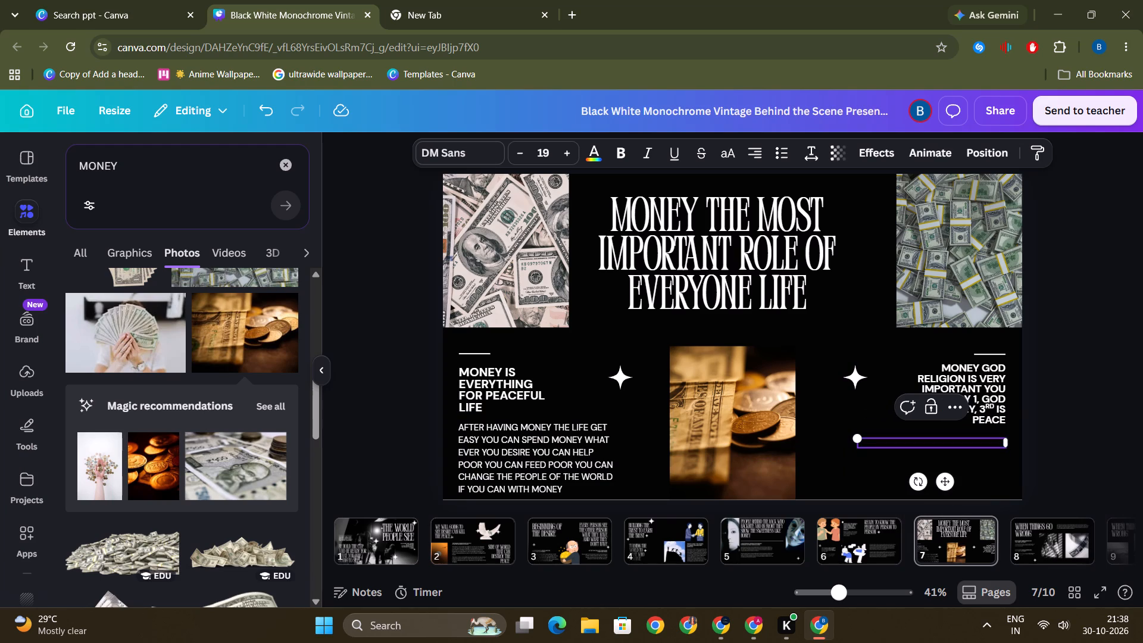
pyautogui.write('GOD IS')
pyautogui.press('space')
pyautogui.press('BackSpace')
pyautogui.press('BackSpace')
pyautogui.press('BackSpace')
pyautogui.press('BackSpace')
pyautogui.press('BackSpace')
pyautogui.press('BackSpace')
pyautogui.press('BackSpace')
# Start the emptied paragraph with "ALMIGHTY ALWAYS HERE FOR EVERYONE JUST BELIVE AND ASK FOR HELP HE".
pyautogui.write('ALMIGHTY ALWASY')
pyautogui.press('space')
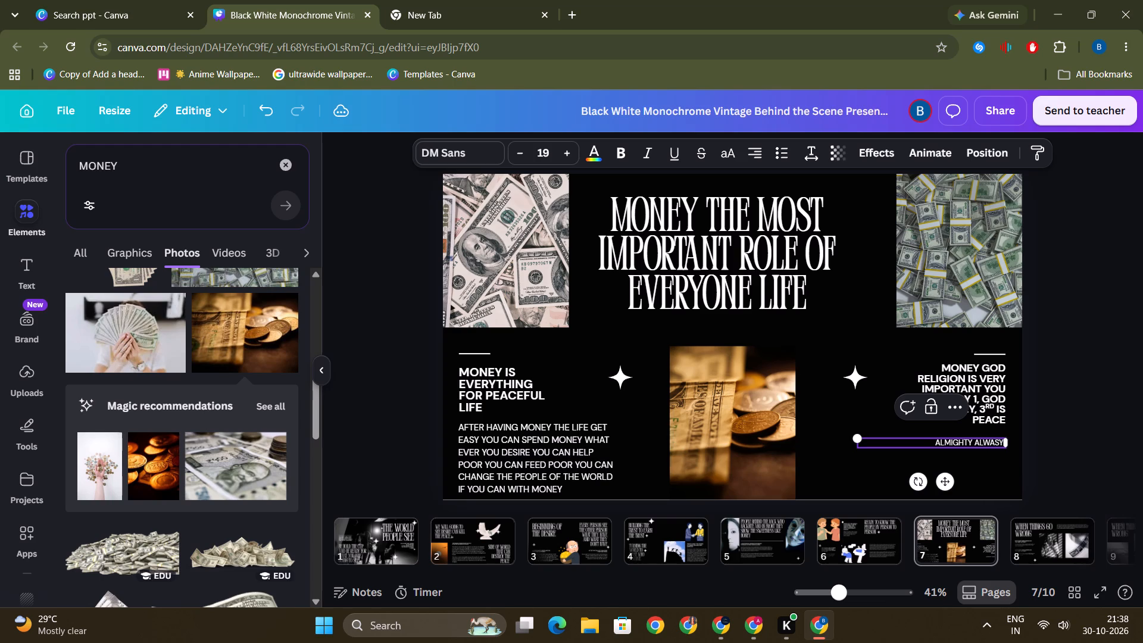
pyautogui.press('BackSpace')
pyautogui.press('BackSpace')
pyautogui.press('BackSpace')
pyautogui.press('BackSpace')
pyautogui.press('BackSpace')
pyautogui.press('BackSpace')
pyautogui.press('BackSpace')
pyautogui.write('ALWAYS HERE FOR EVERYONE JUST BELIVE AND ASK FRO')
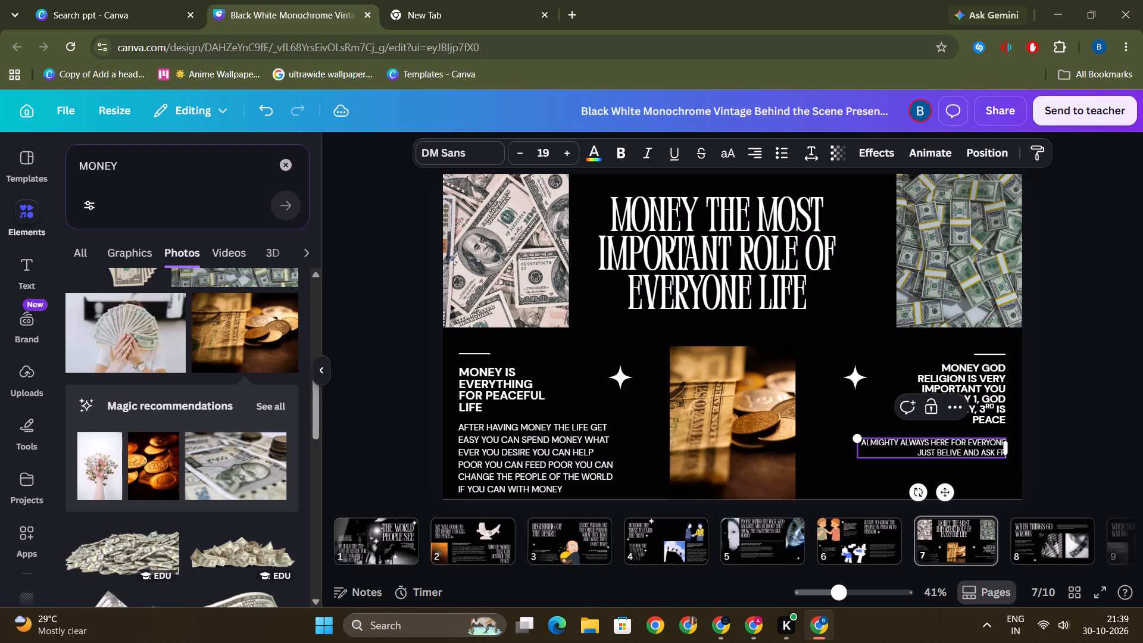
pyautogui.press('BackSpace')
pyautogui.press('BackSpace')
pyautogui.write('OR HELP HE W')
pyautogui.press('BackSpace')
# Continue the "ALMIGHTY" paragraph with "HELP AND GIVE YOU THE BEST YOU DESERVE AND".
pyautogui.write('HELP AND GIVE YOU THE BEST O')
pyautogui.press('BackSpace')
pyautogui.write('YOU WANT O')
pyautogui.press('BackSpace')
pyautogui.press('BackSpace')
pyautogui.press('BackSpace')
pyautogui.press('BackSpace')
pyautogui.press('BackSpace')
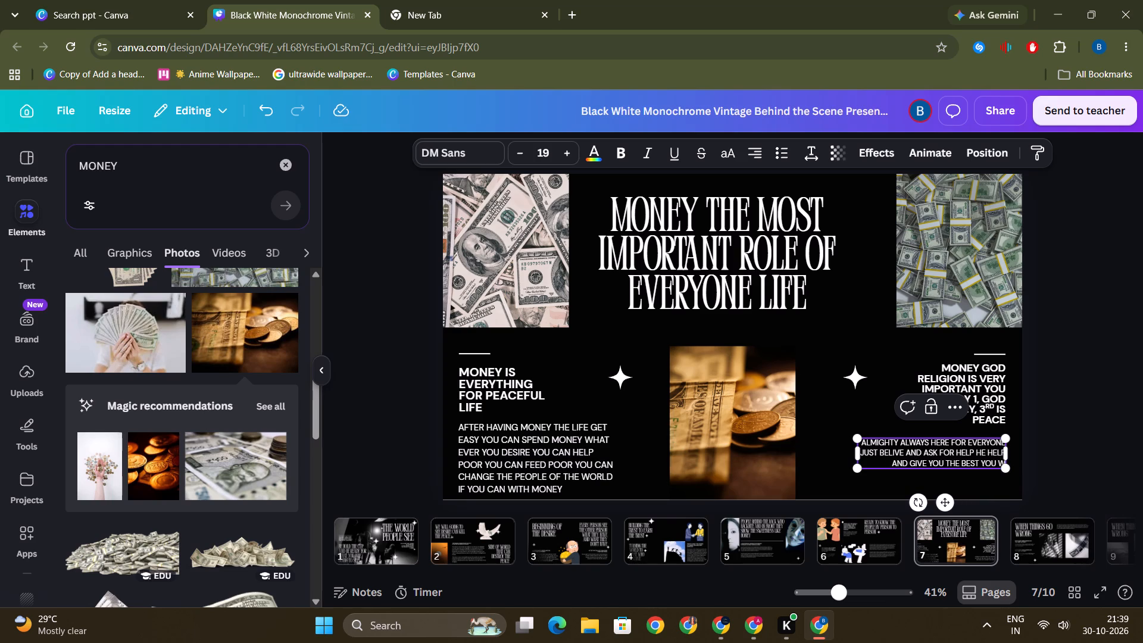
pyautogui.press('BackSpace')
pyautogui.press('BackSpace')
pyautogui.press('space')
pyautogui.write('DESERVE AND')
pyautogui.press('space')
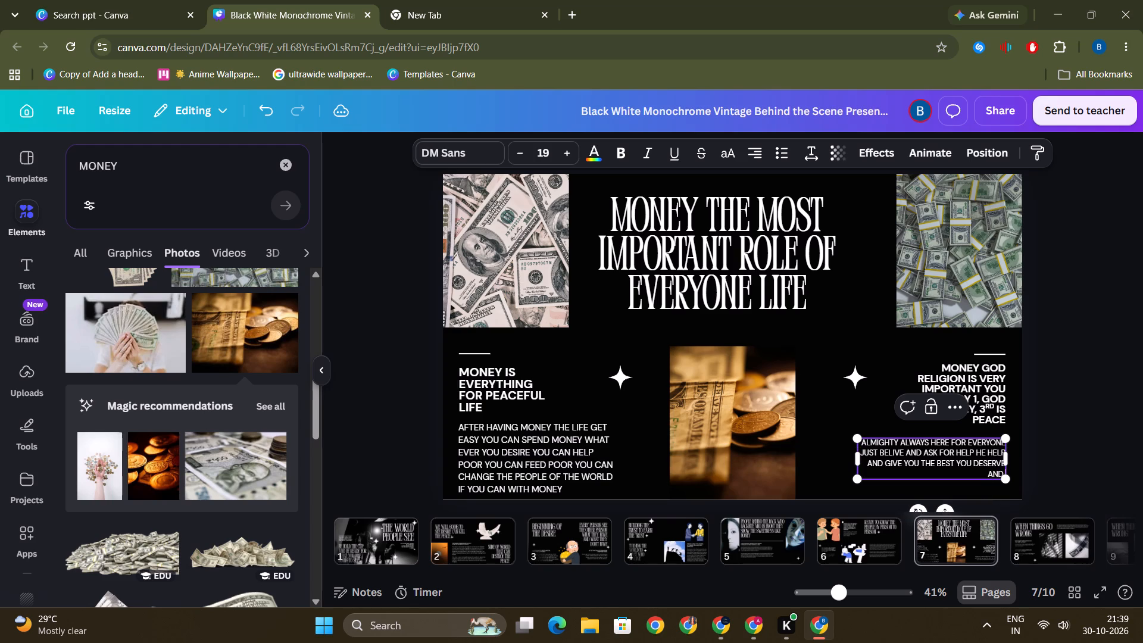
# Add "HAPPILY LIVE LIFE IN THE WORLD" to the end of the "ALMIGHTY" paragraph.
pyautogui.write('HA')
pyautogui.write('PPILY')
pyautogui.press('space')
pyautogui.press('l')
pyautogui.write('IVE')
pyautogui.press('space')
pyautogui.write('LIGE')
pyautogui.press('space')
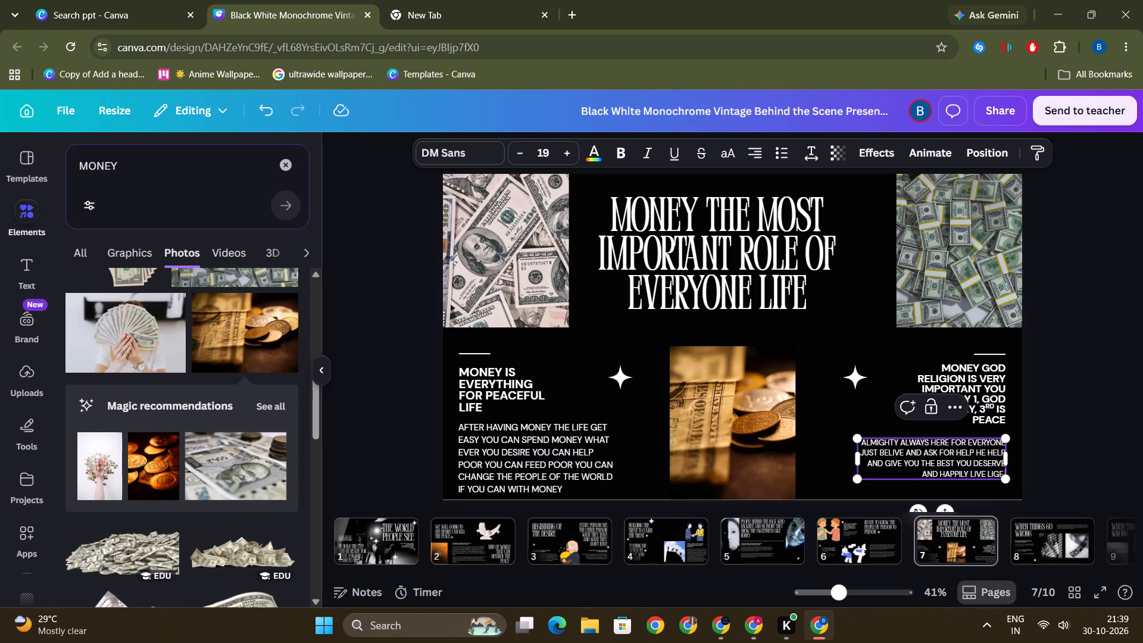
pyautogui.press('BackSpace')
pyautogui.press('BackSpace')
pyautogui.press('BackSpace')
pyautogui.write('GE')
pyautogui.press('BackSpace')
pyautogui.press('BackSpace')
pyautogui.write('FE T')
pyautogui.press('BackSpace')
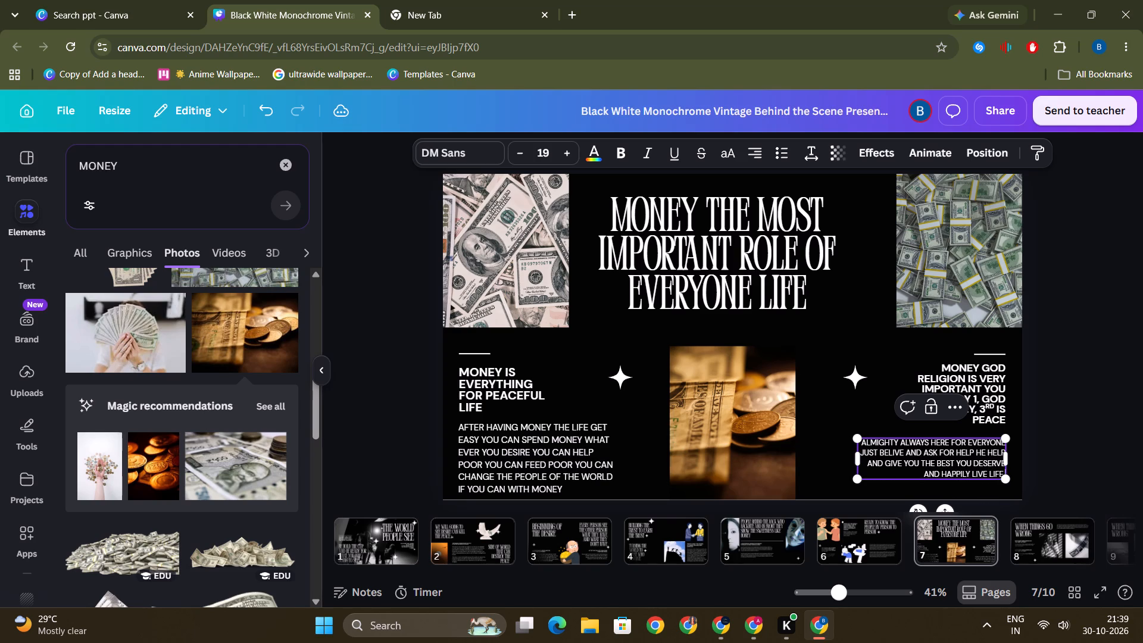
pyautogui.write('IN THE WORLD')
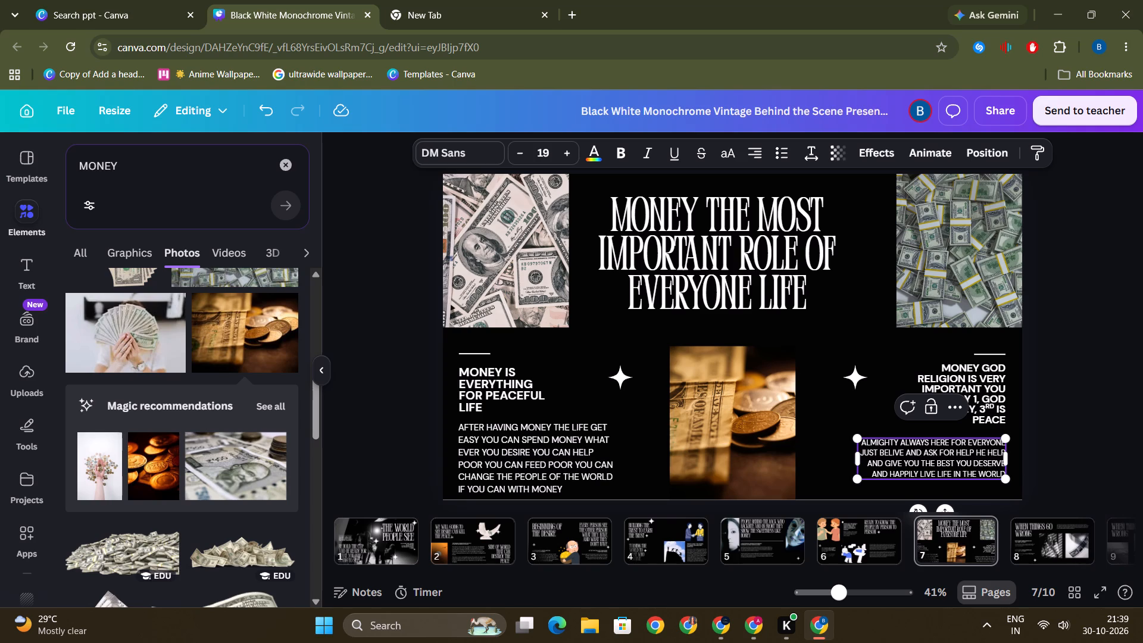
pyautogui.press('space')
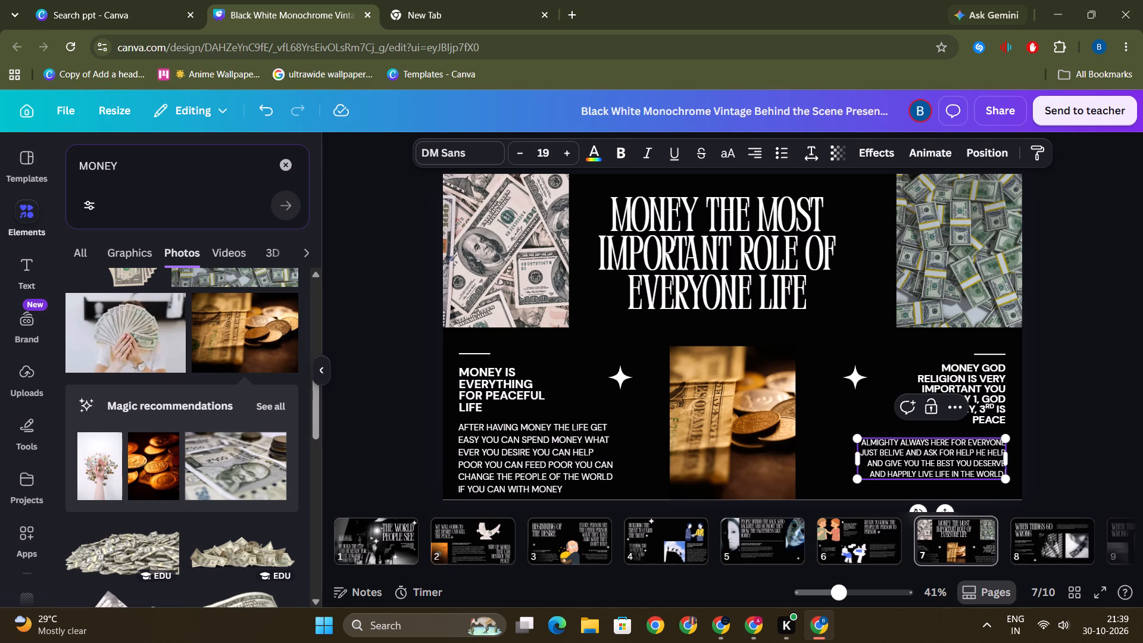
# Finish the "ALMIGHTY" paragraph with "THAT WHY 1ST GOD, 2ND MONEY ,3RD PEACE" followed by a line break.
pyautogui.write('THAT WH')
pyautogui.write('Y')
pyautogui.press('space')
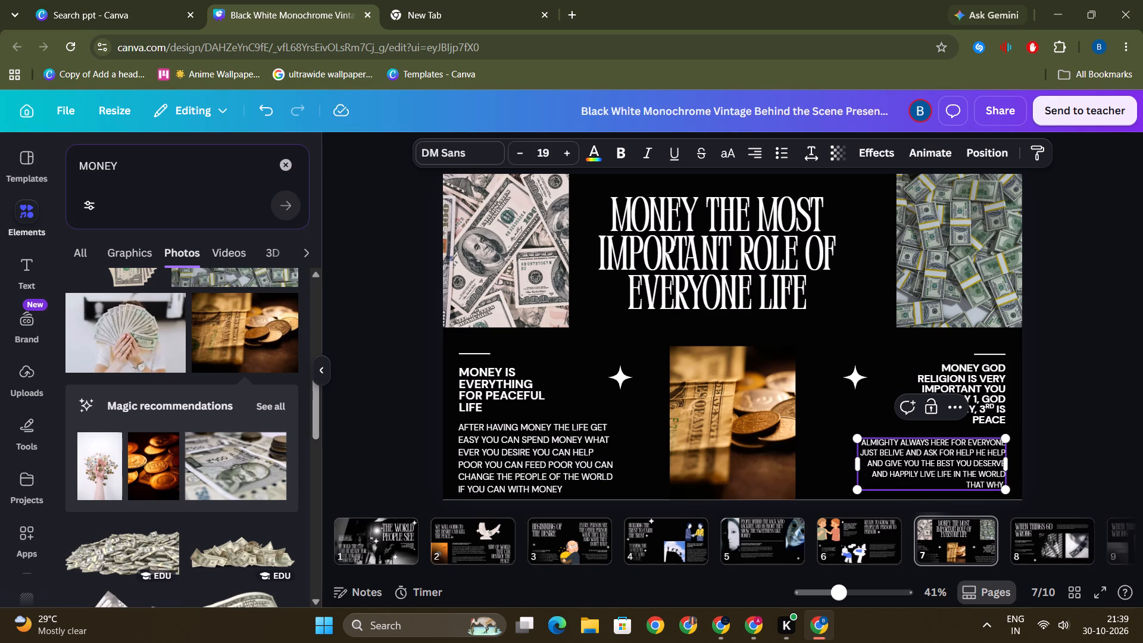
pyautogui.write('1ST')
pyautogui.press('space')
pyautogui.write('GO')
pyautogui.write('D')
pyautogui.press('space')
pyautogui.press('BackSpace')
pyautogui.write(', 2ND')
pyautogui.press('space')
pyautogui.write('MONEY')
pyautogui.press('space')
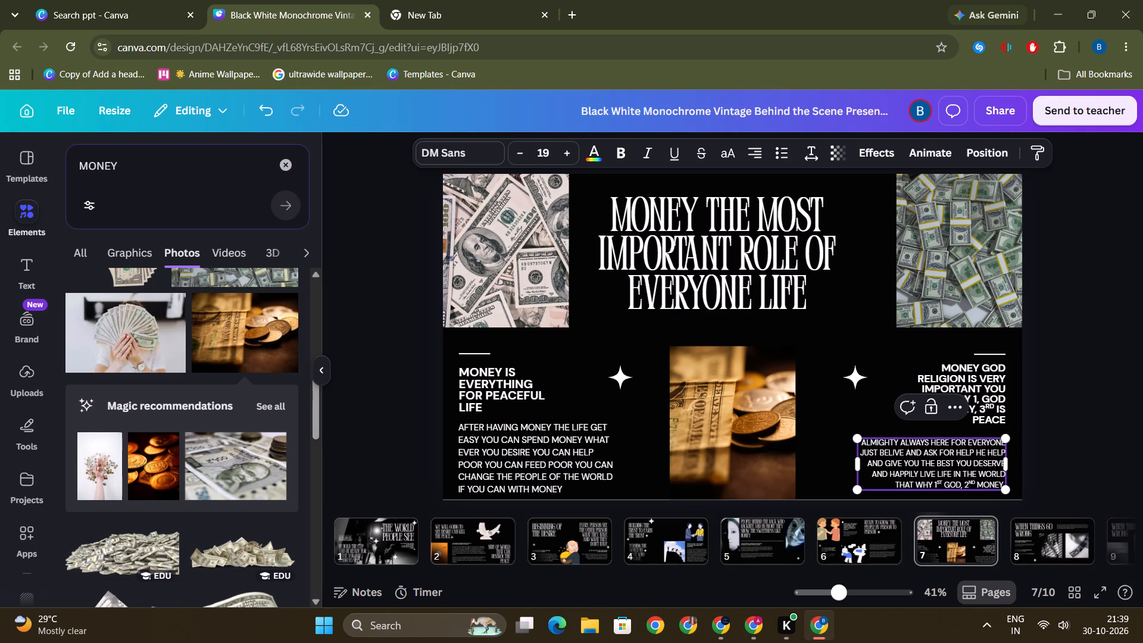
pyautogui.write(',3RD')
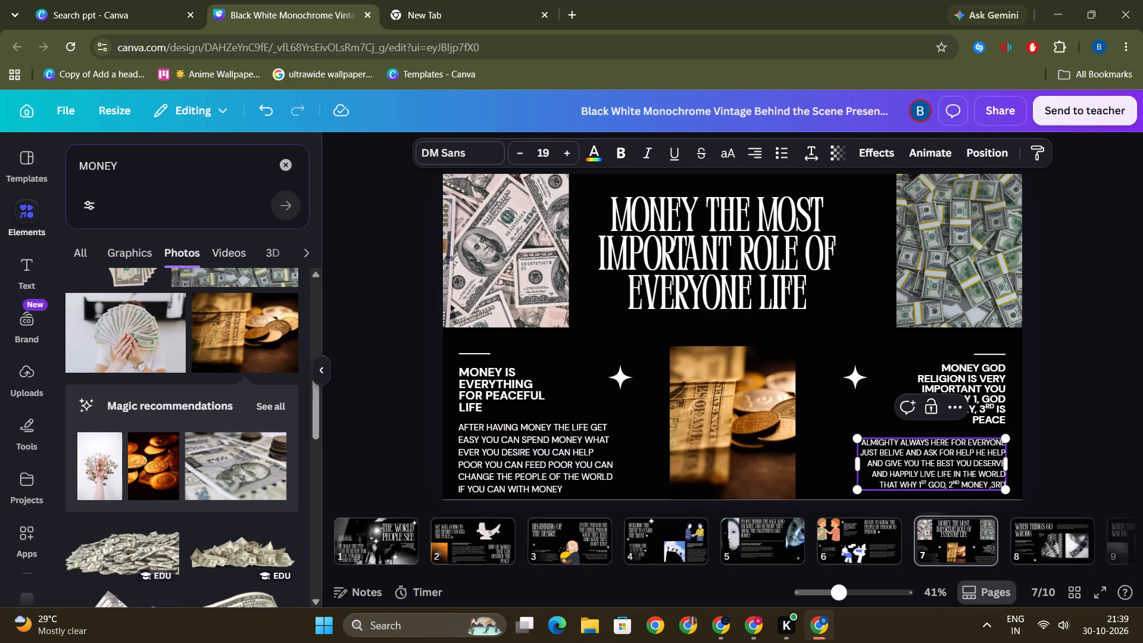
pyautogui.press('space')
pyautogui.write('PEACE')
pyautogui.press('Return')
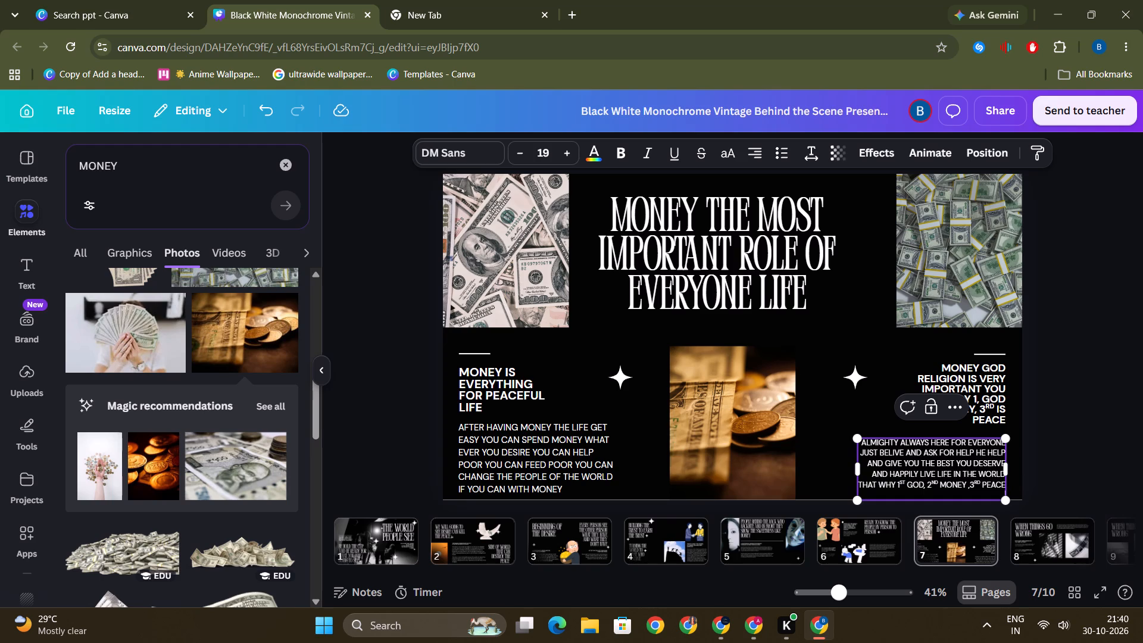
pyautogui.click(1044, 415)
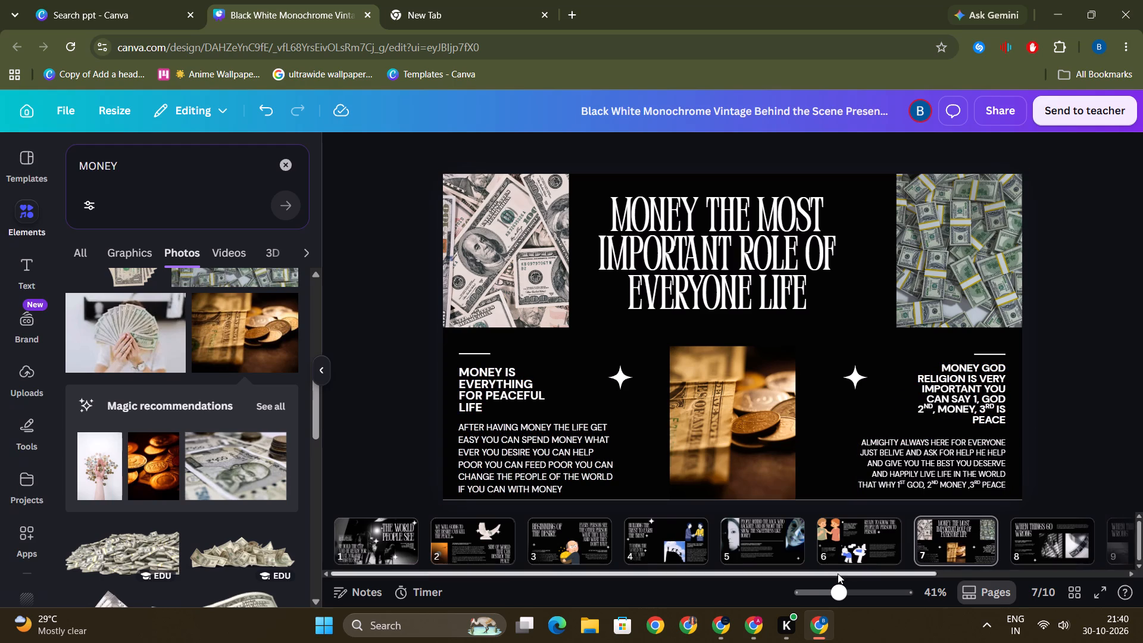